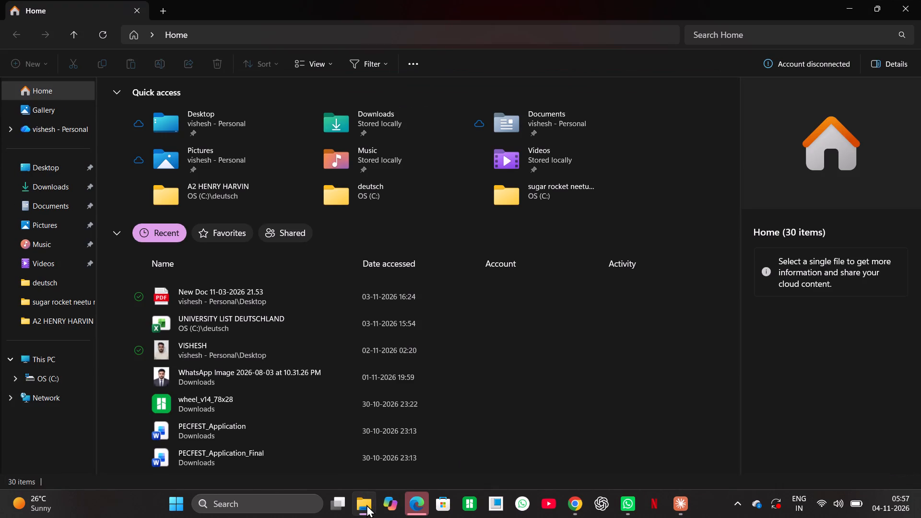
{"action": "left_click", "coordinate": [61, 184]}
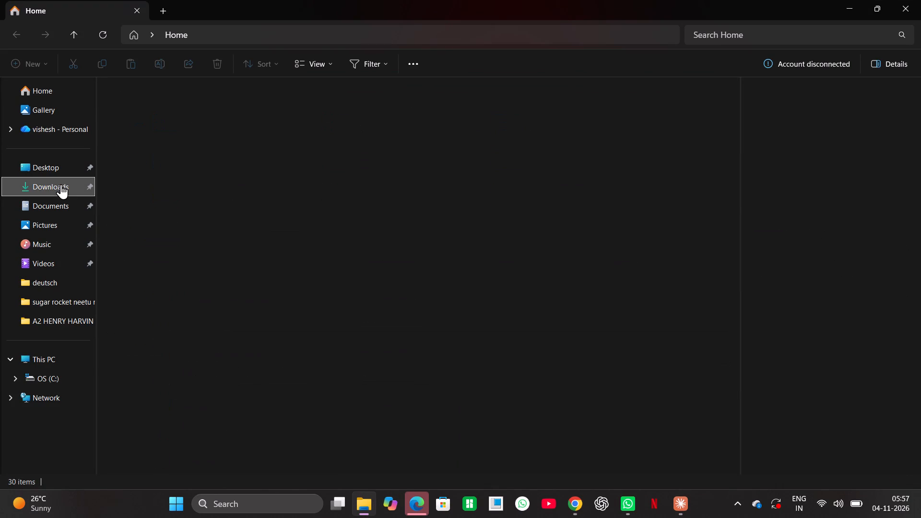
{"action": "scroll", "coordinate": [272, 236], "scroll_direction": "down", "scroll_amount": 1}
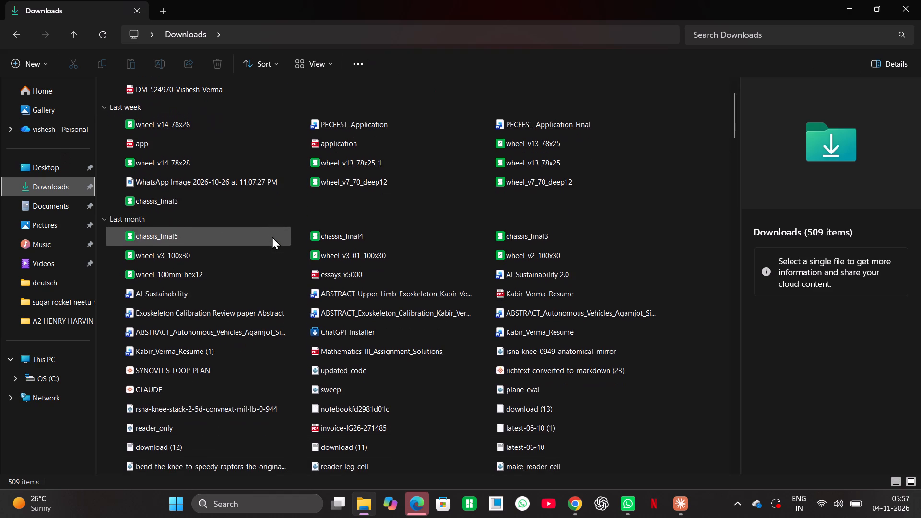
{"action": "scroll", "coordinate": [272, 236], "scroll_direction": "down", "scroll_amount": 1}
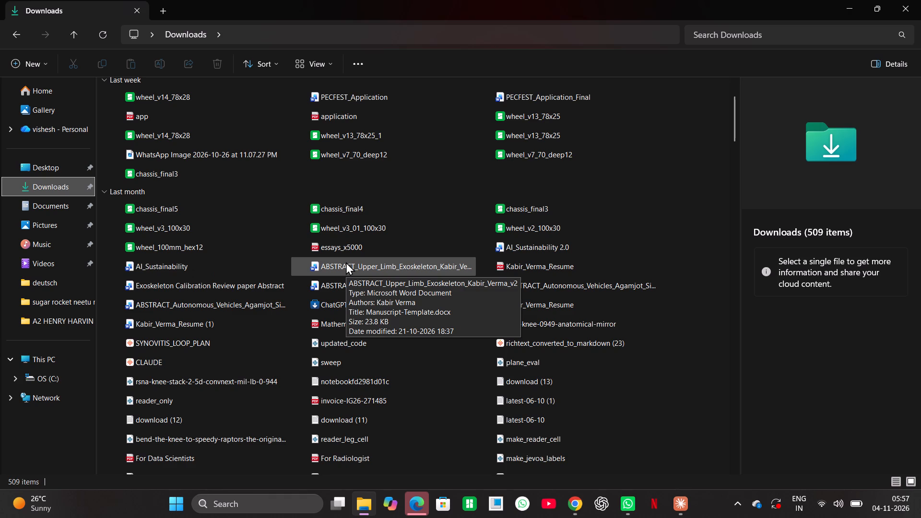
{"action": "double_click", "coordinate": [323, 260]}
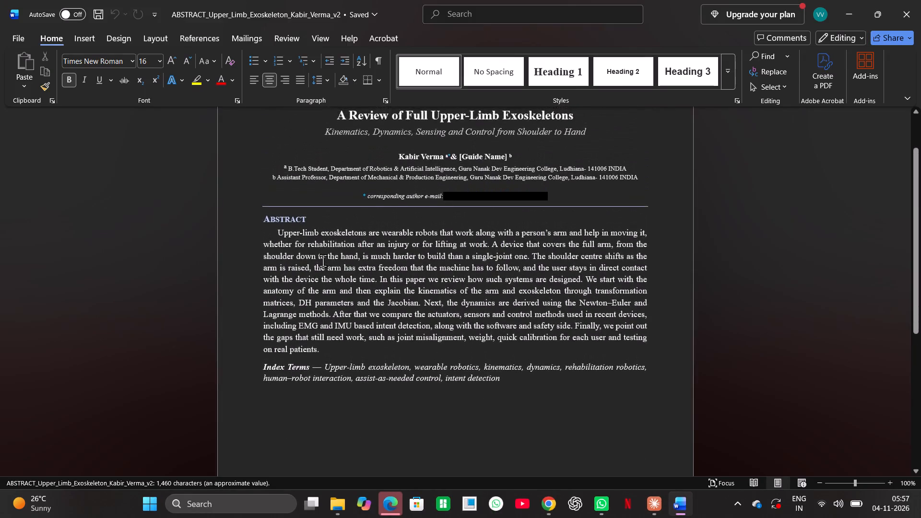
Format the whole body paragraph under the Abstract heading as italic with a font size of 12.
{"action": "scroll", "coordinate": [323, 260], "scroll_direction": "up", "scroll_amount": 1}
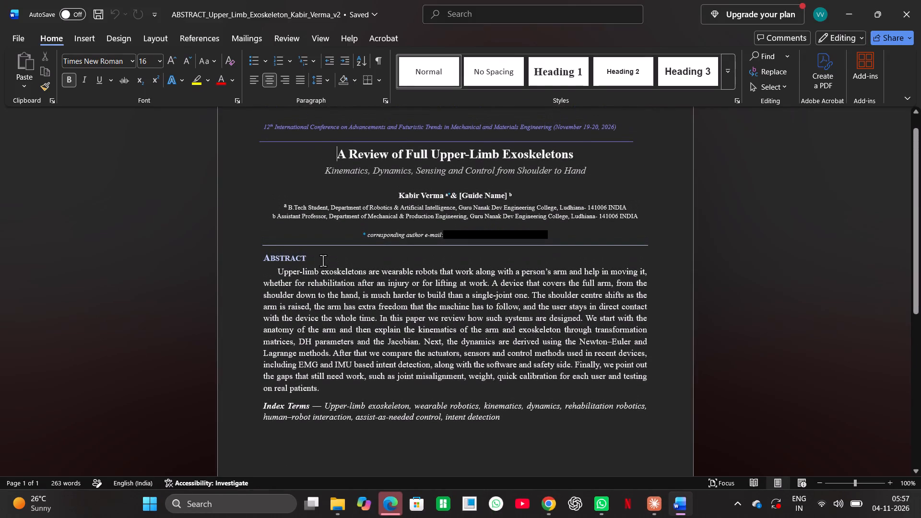
{"action": "left_click_drag", "start_coordinate": [326, 390], "coordinate": [277, 264]}
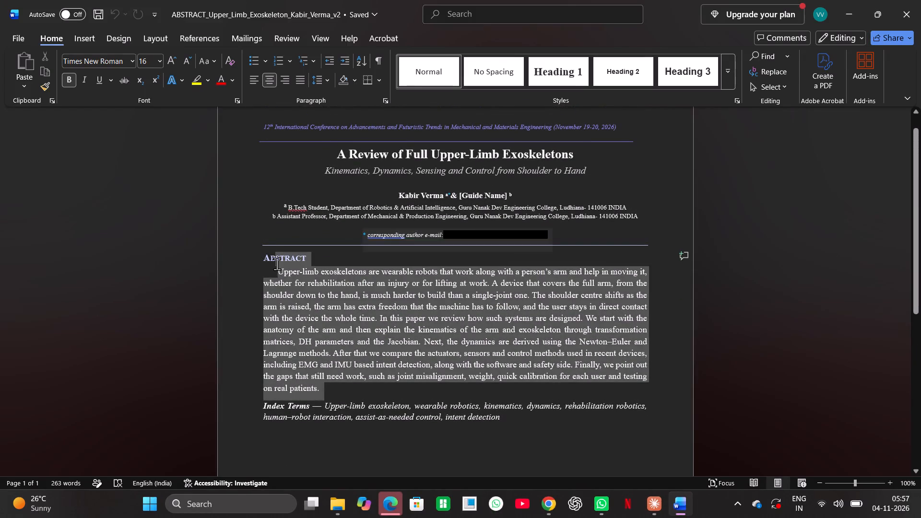
{"action": "left_click_drag", "start_coordinate": [277, 264], "coordinate": [277, 267]}
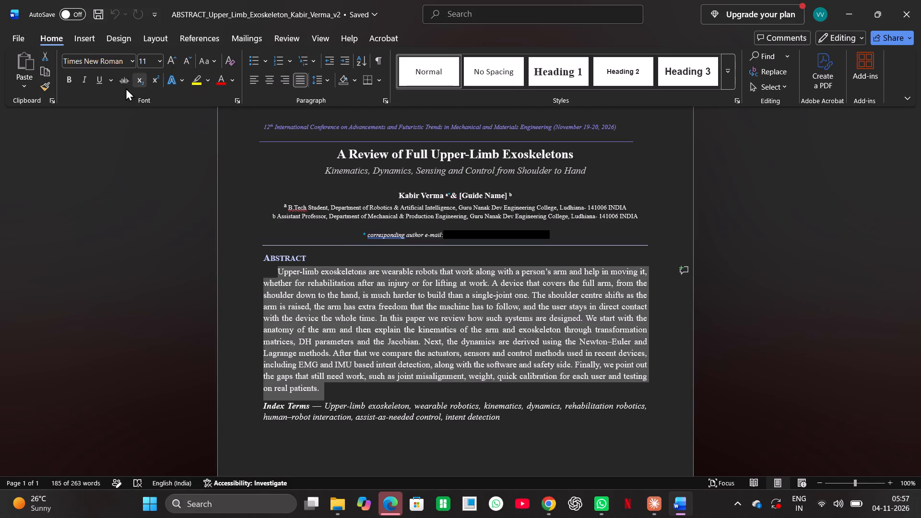
{"action": "left_click", "coordinate": [84, 83]}
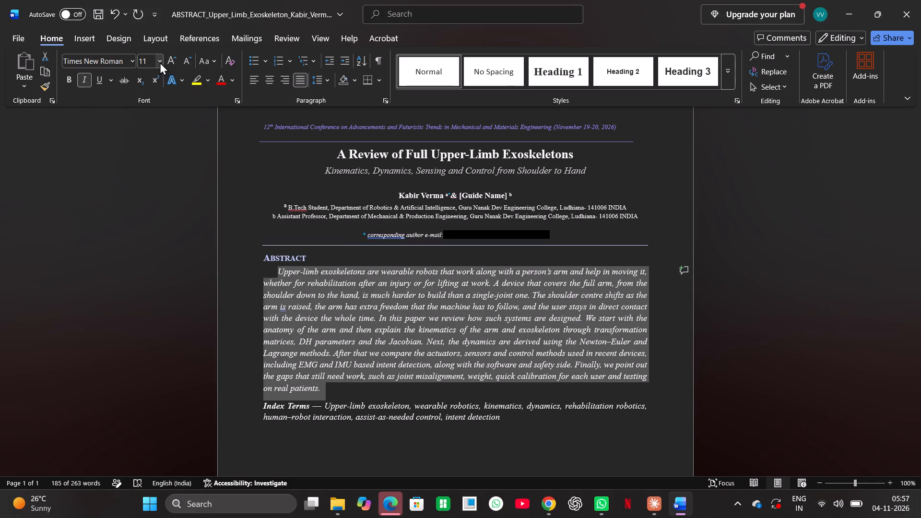
{"action": "left_click", "coordinate": [160, 62]}
{"action": "left_click", "coordinate": [148, 130]}
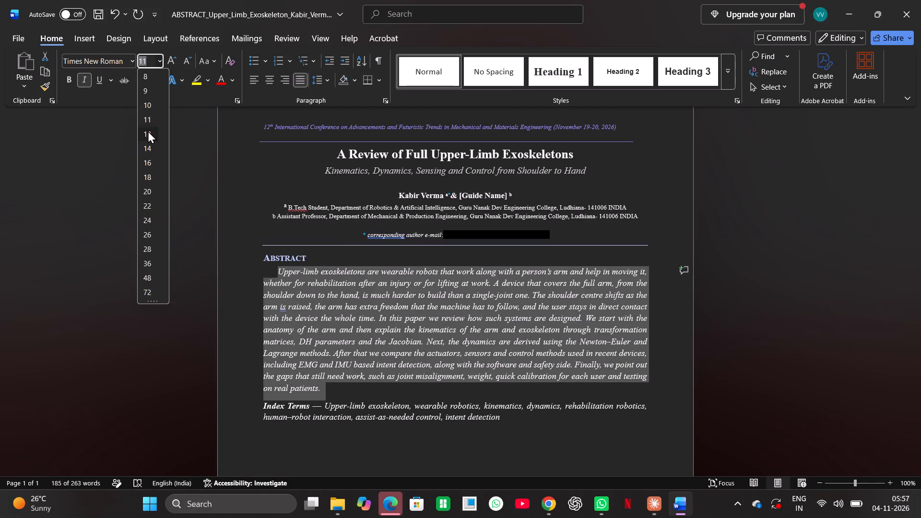
{"action": "left_click", "coordinate": [153, 217]}
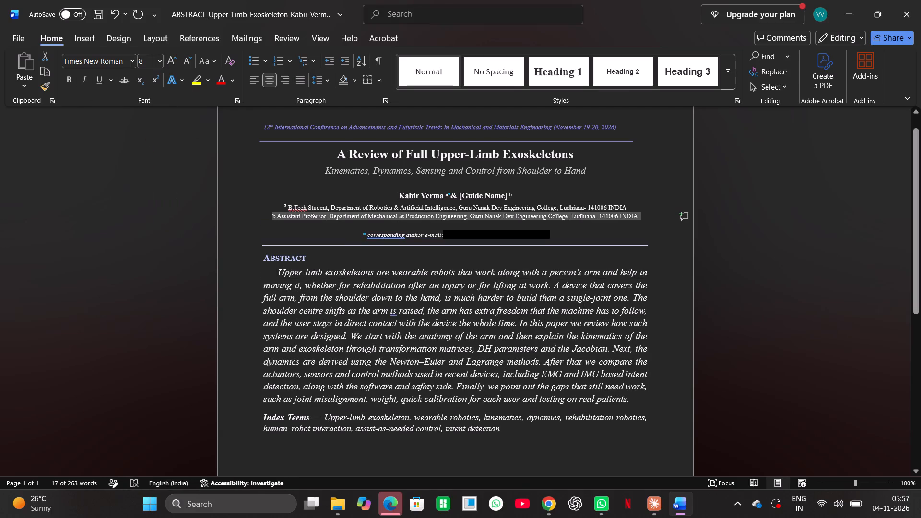
Set the font size of the terms listed after the "Index Terms" label to 12.
{"action": "left_click", "coordinate": [385, 420]}
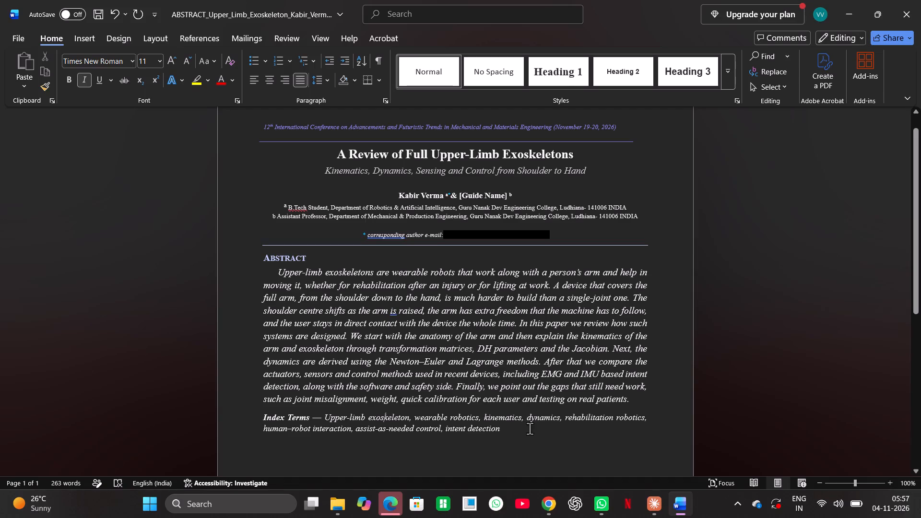
{"action": "left_click_drag", "start_coordinate": [506, 427], "coordinate": [344, 416]}
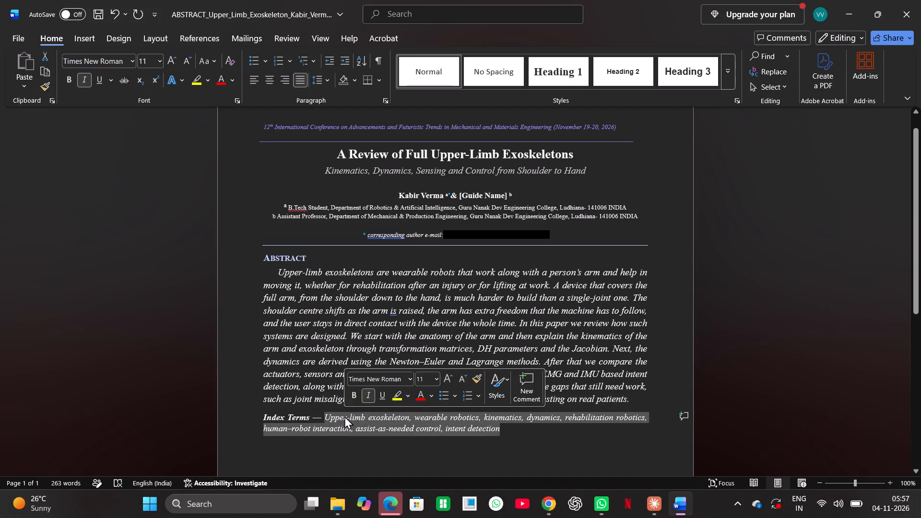
{"action": "left_click", "coordinate": [159, 62]}
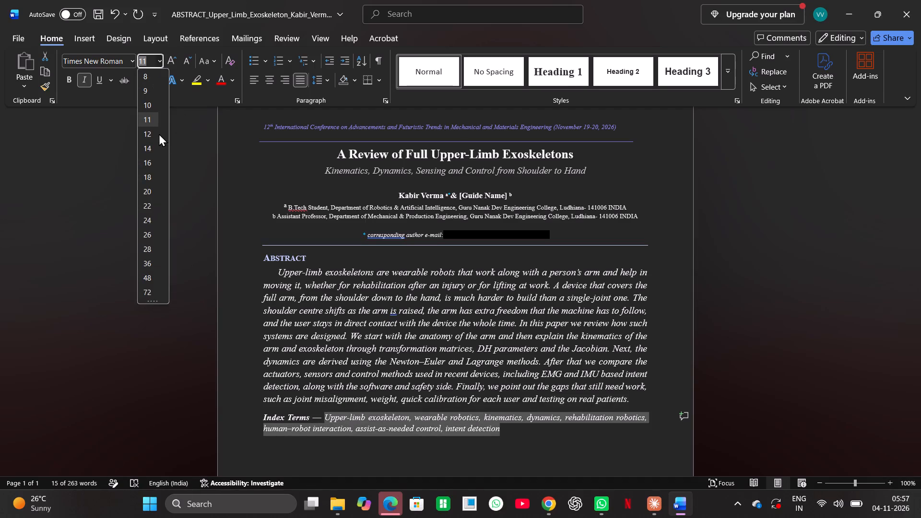
{"action": "left_click", "coordinate": [157, 133]}
{"action": "left_click", "coordinate": [164, 271]}
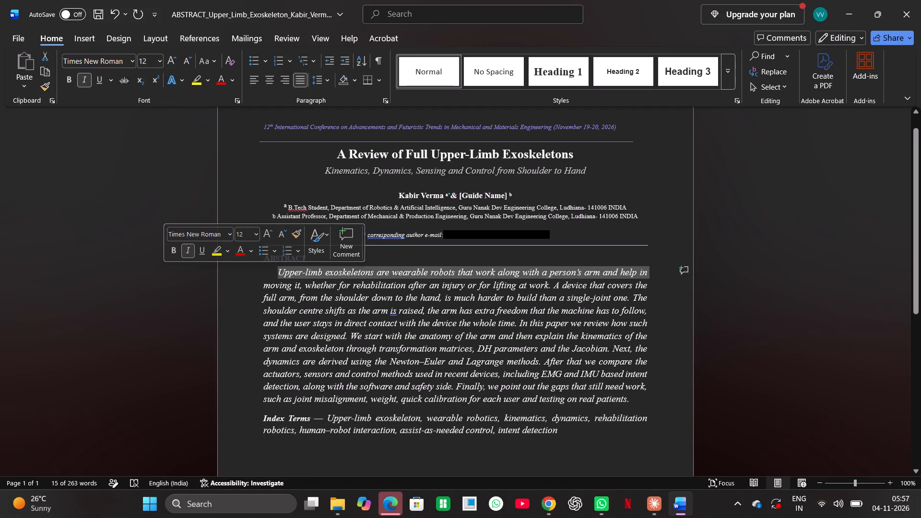
Replace the label "Index Terms" below the abstract with "Keywords".
{"action": "left_click", "coordinate": [311, 415]}
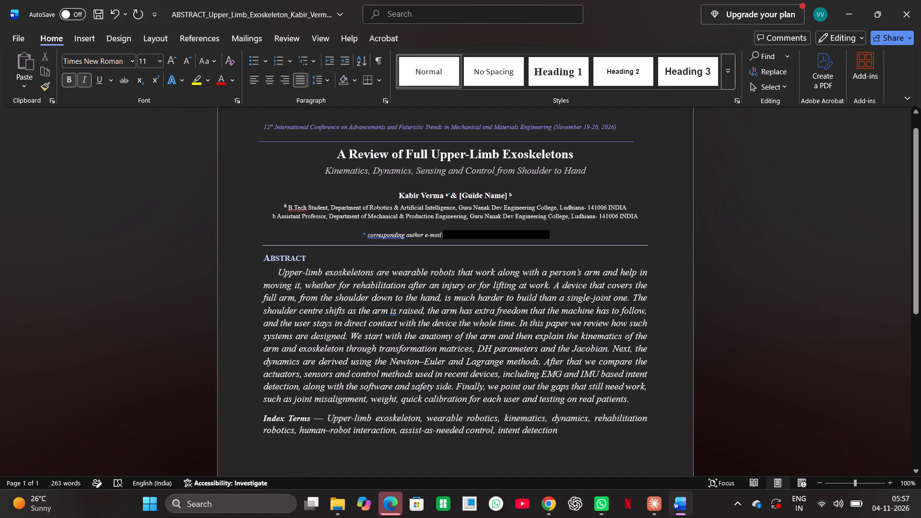
{"action": "key", "text": "BackSpace"}
{"action": "key", "text": "BackSpace"}
{"action": "key", "text": "BackSpace"}
{"action": "key", "text": "BackSpace"}
{"action": "key", "text": "BackSpace"}
{"action": "key", "text": "BackSpace"}
{"action": "key", "text": "BackSpace"}
{"action": "key", "text": "BackSpace"}
{"action": "key", "text": "BackSpace"}
{"action": "key", "text": "BackSpace"}
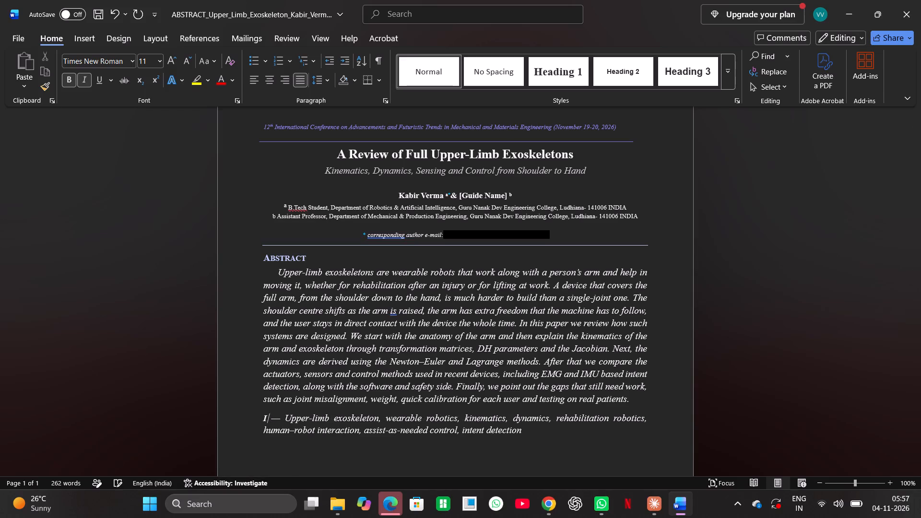
{"action": "key", "text": "BackSpace"}
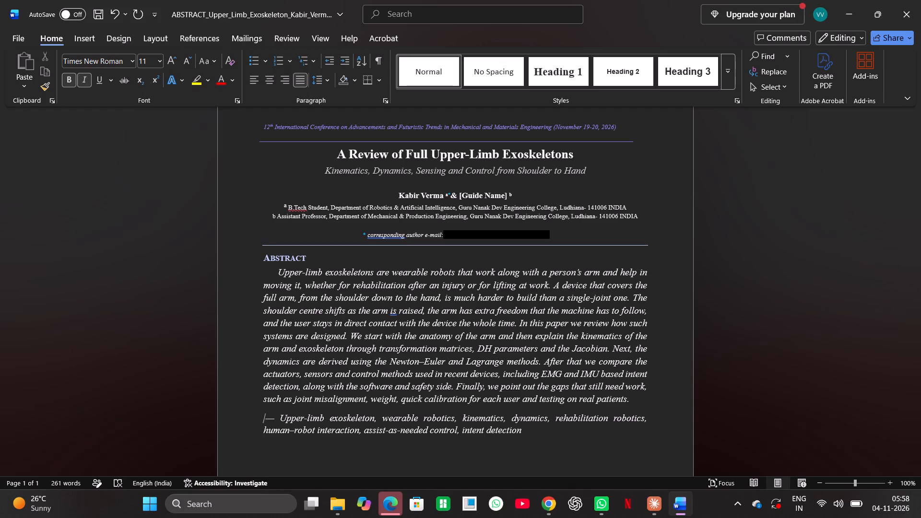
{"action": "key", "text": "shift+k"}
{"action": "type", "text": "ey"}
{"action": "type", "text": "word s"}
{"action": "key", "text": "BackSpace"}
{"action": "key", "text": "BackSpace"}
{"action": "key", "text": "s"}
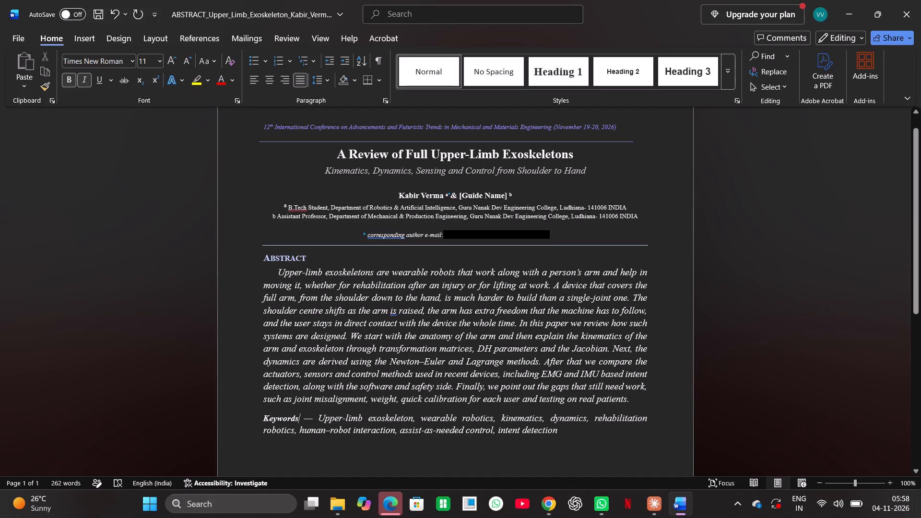
Remove the italic formatting from the "Keywords" label.
{"action": "left_click_drag", "start_coordinate": [301, 418], "coordinate": [266, 418]}
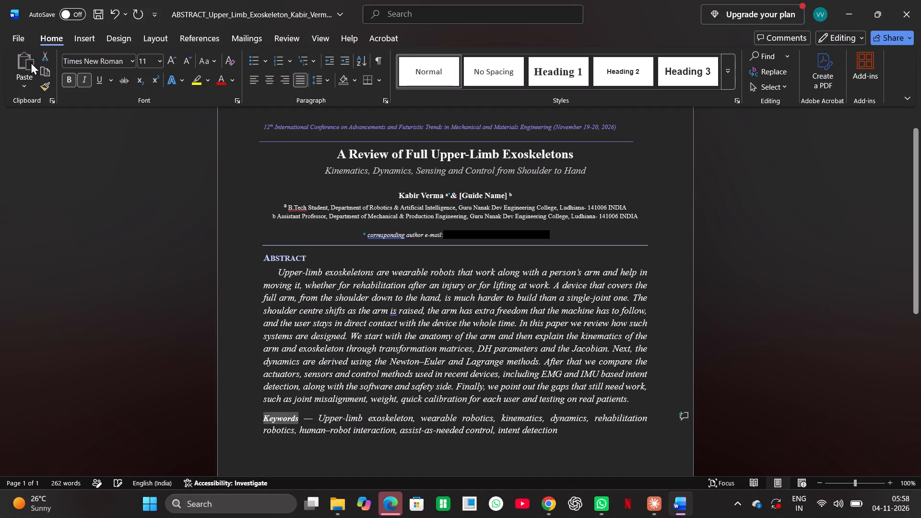
{"action": "left_click", "coordinate": [84, 82]}
{"action": "left_click", "coordinate": [153, 253]}
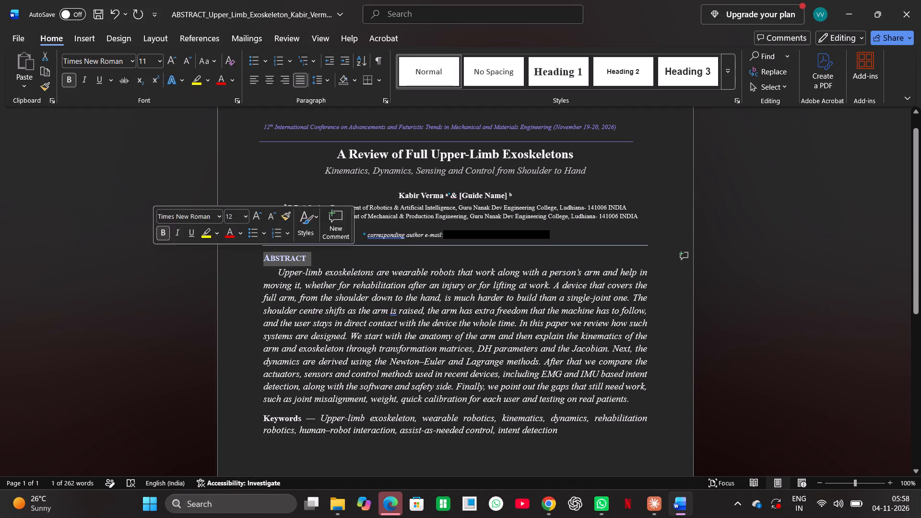
{"action": "left_click", "coordinate": [319, 270]}
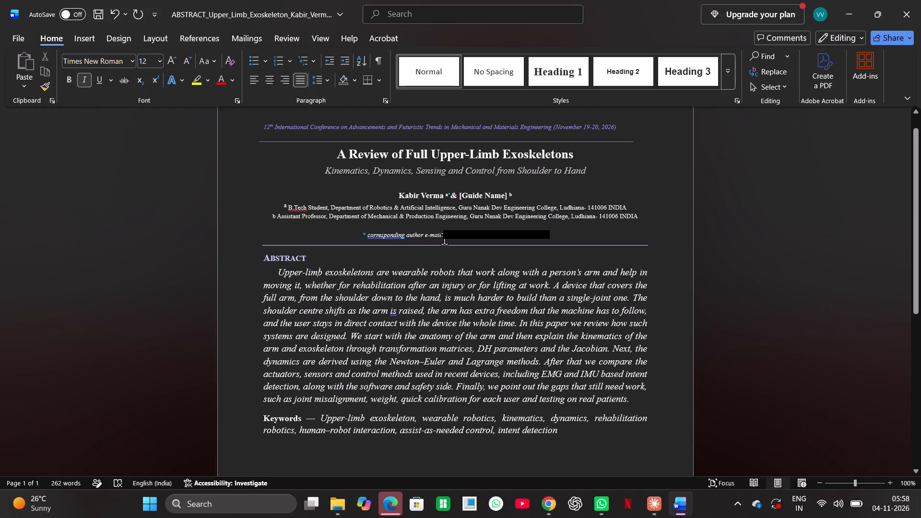
Replace the "[Guide Name]" placeholder in the author line with the guide's full name.
{"action": "scroll", "coordinate": [444, 238], "scroll_direction": "up", "scroll_amount": 7}
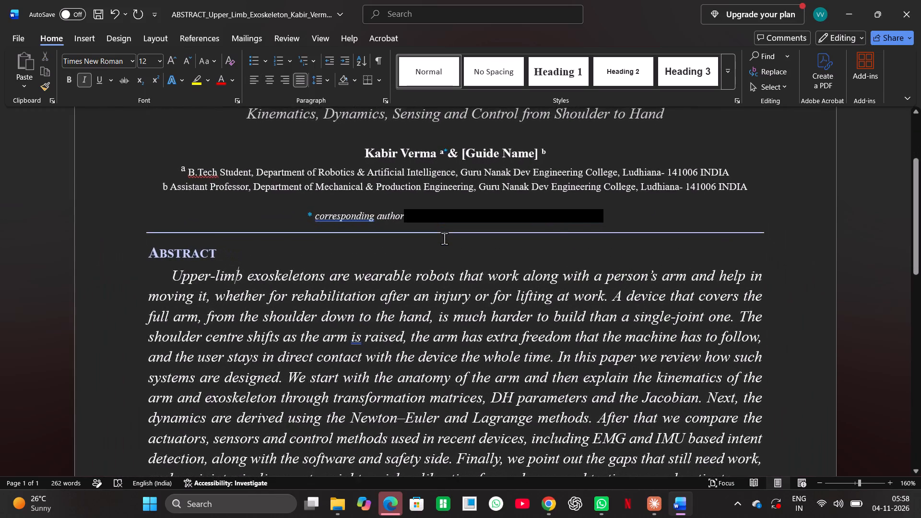
{"action": "scroll", "coordinate": [444, 238], "scroll_direction": "up", "scroll_amount": 1}
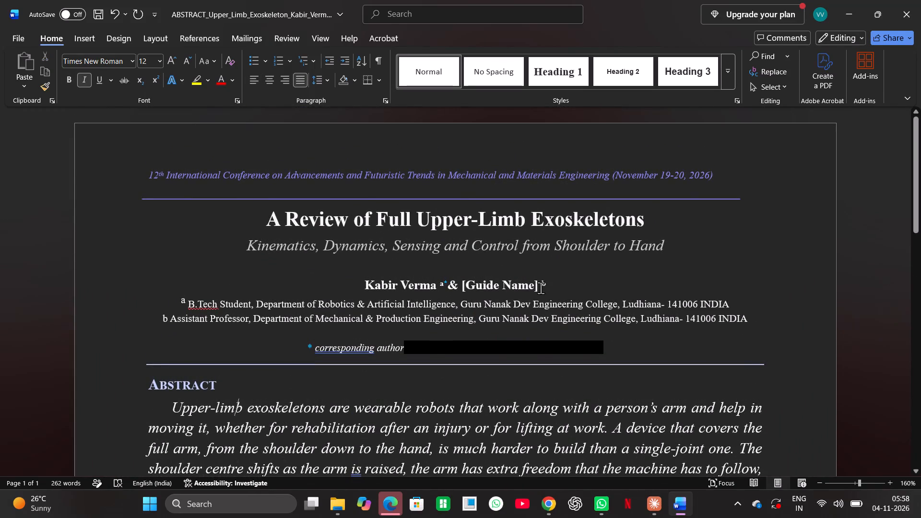
{"action": "left_click", "coordinate": [541, 288]}
{"action": "key", "text": "BackSpace"}
{"action": "key", "text": "BackSpace"}
{"action": "key", "text": "BackSpace"}
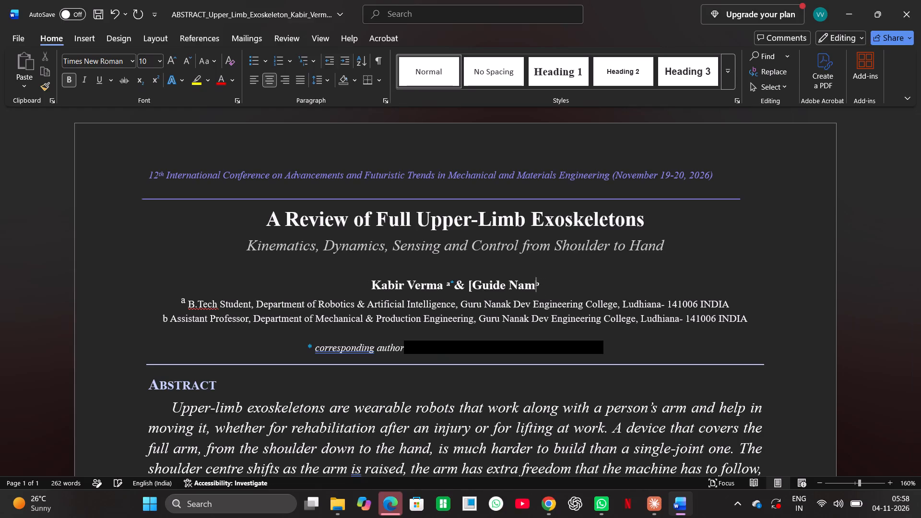
{"action": "key", "text": "BackSpace"}
{"action": "key", "text": "BackSpace"}
{"action": "key", "text": "BackSpace"}
{"action": "key", "text": "BackSpace"}
{"action": "key", "text": "BackSpace"}
{"action": "key", "text": "BackSpace"}
{"action": "key", "text": "BackSpace"}
{"action": "key", "text": "BackSpace"}
{"action": "key", "text": "BackSpace"}
{"action": "key", "text": "BackSpace"}
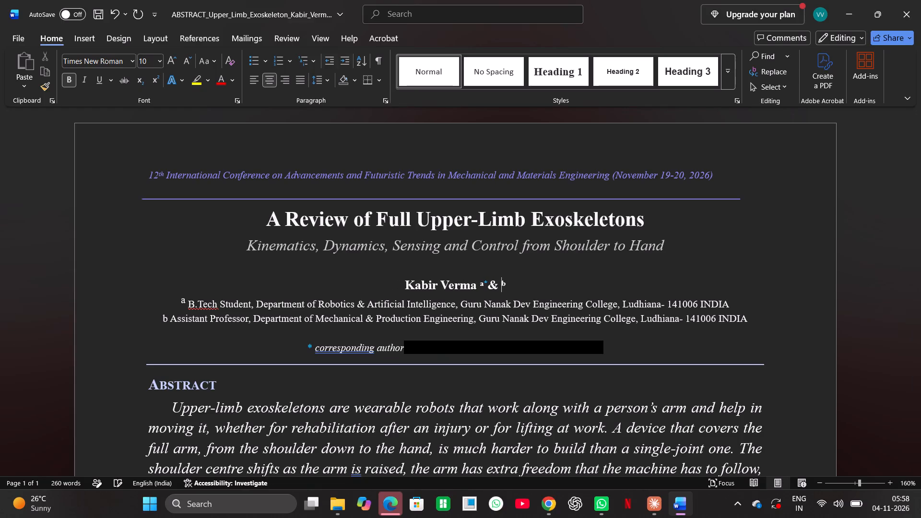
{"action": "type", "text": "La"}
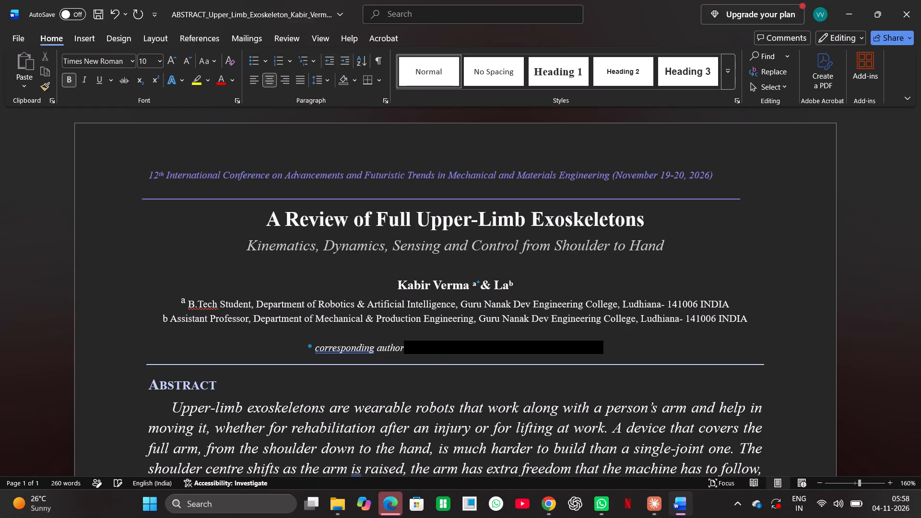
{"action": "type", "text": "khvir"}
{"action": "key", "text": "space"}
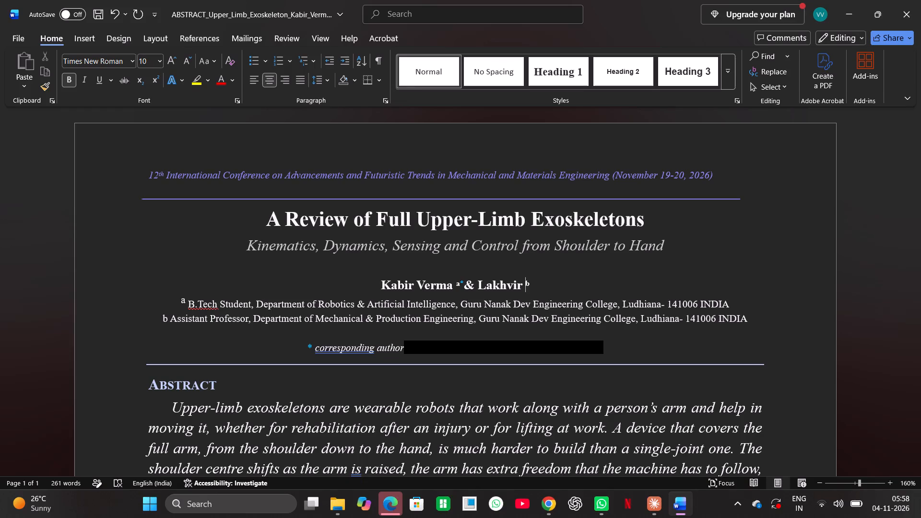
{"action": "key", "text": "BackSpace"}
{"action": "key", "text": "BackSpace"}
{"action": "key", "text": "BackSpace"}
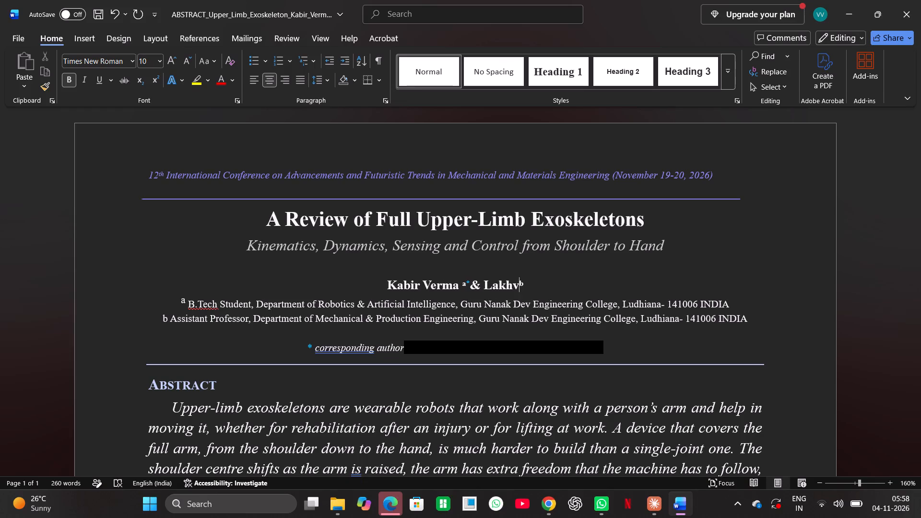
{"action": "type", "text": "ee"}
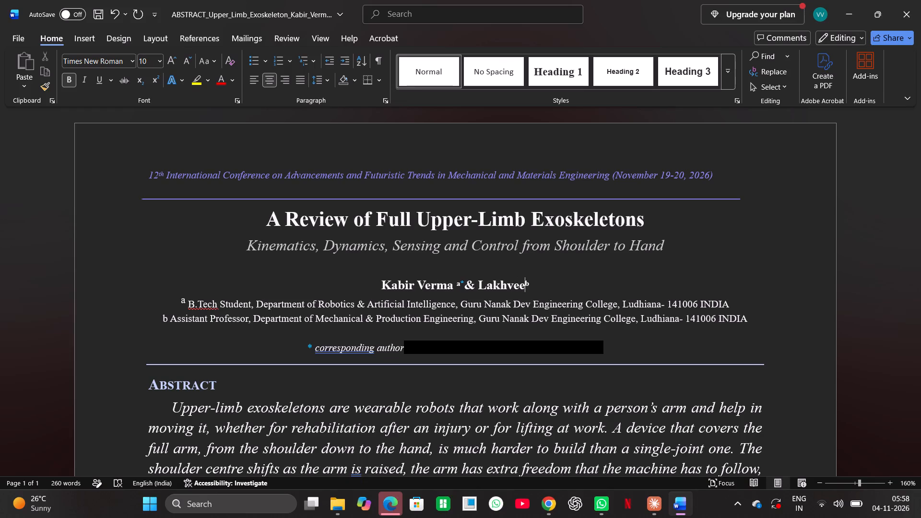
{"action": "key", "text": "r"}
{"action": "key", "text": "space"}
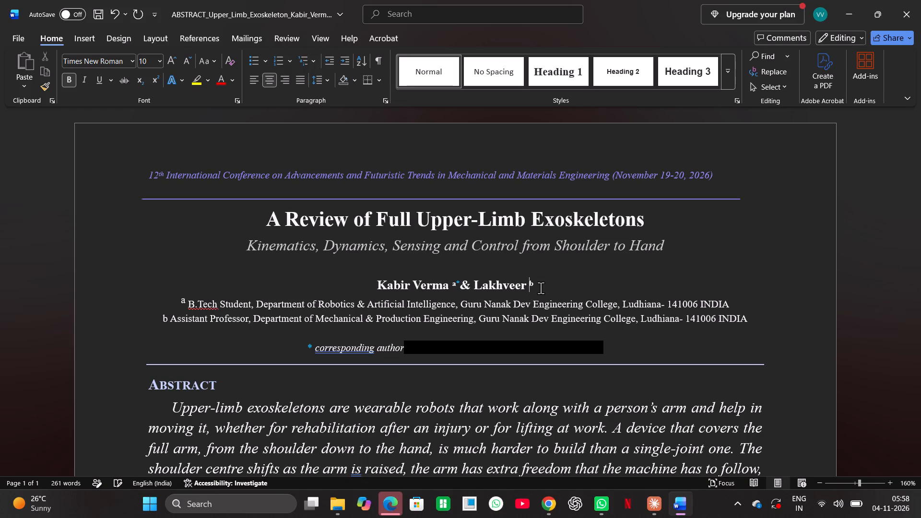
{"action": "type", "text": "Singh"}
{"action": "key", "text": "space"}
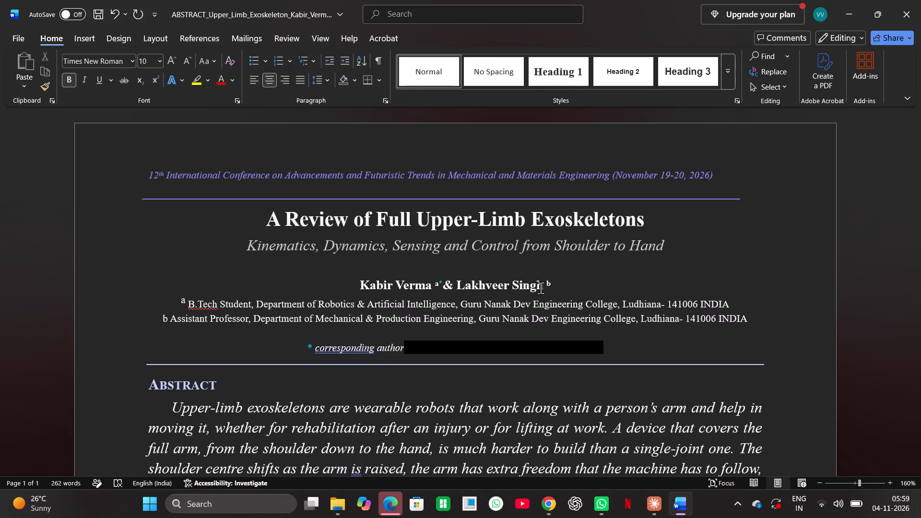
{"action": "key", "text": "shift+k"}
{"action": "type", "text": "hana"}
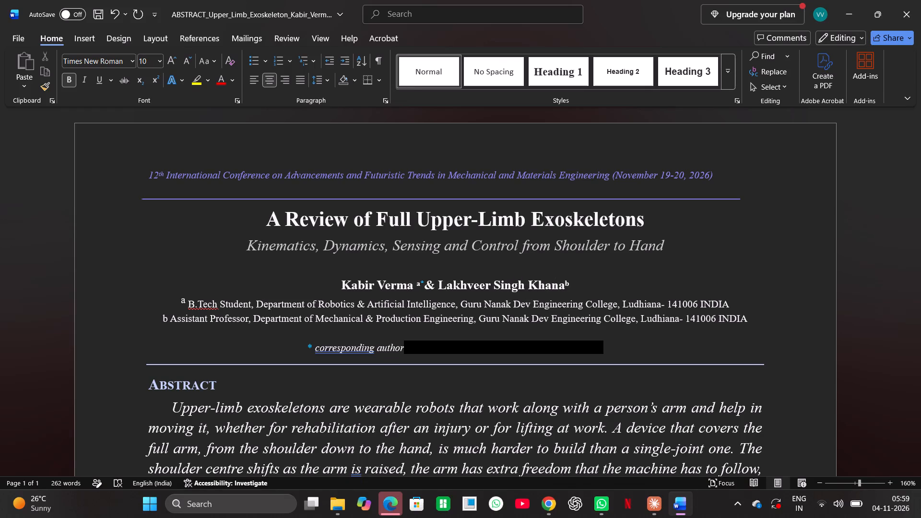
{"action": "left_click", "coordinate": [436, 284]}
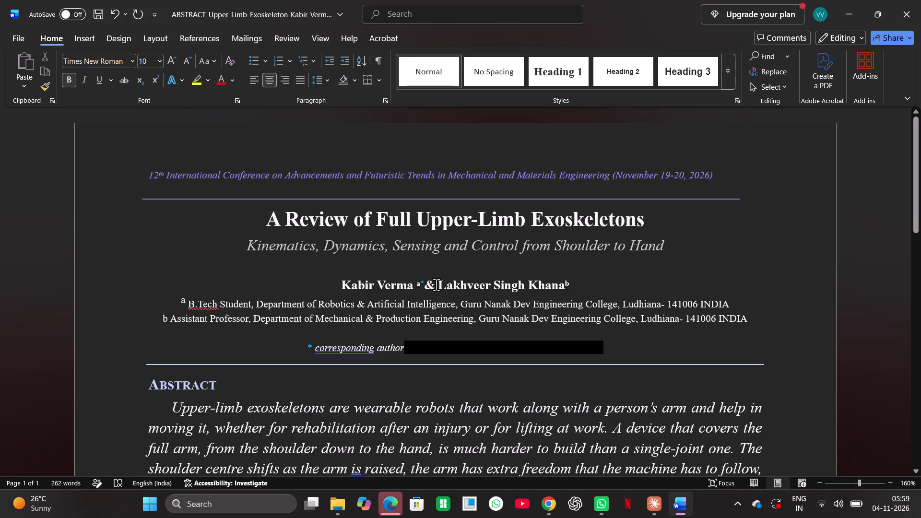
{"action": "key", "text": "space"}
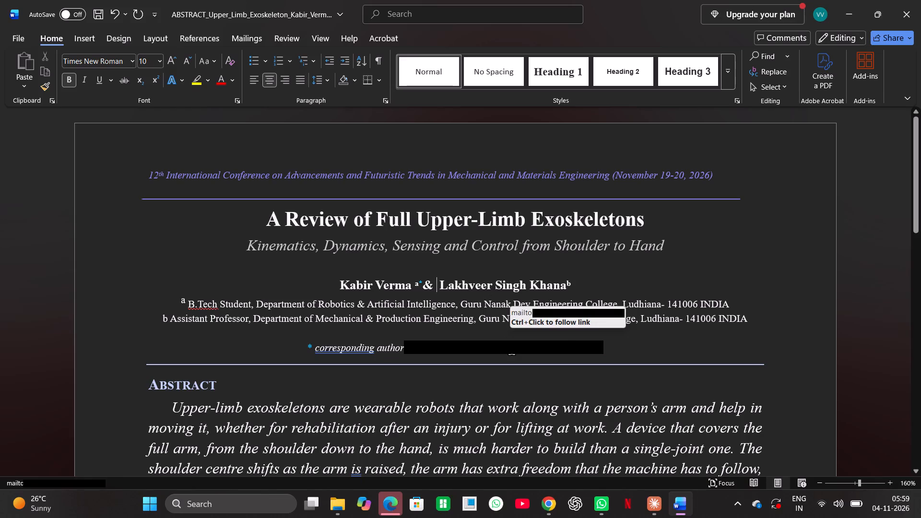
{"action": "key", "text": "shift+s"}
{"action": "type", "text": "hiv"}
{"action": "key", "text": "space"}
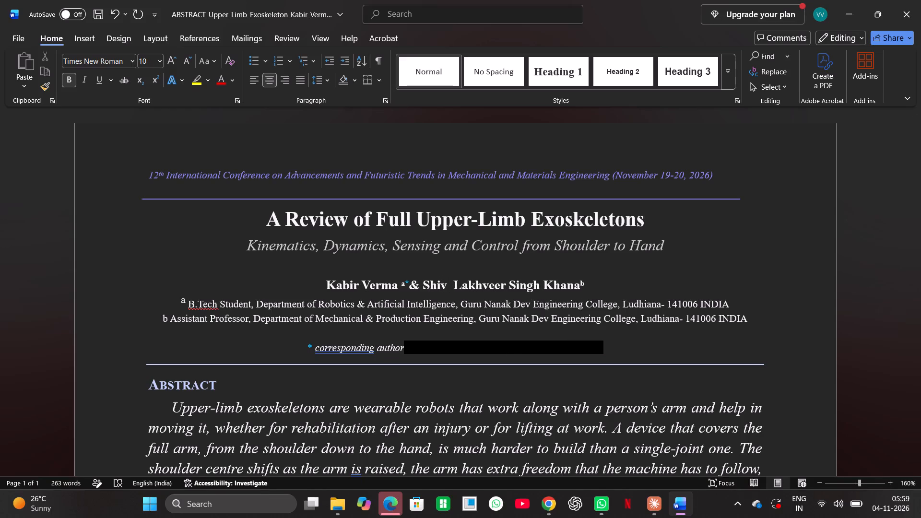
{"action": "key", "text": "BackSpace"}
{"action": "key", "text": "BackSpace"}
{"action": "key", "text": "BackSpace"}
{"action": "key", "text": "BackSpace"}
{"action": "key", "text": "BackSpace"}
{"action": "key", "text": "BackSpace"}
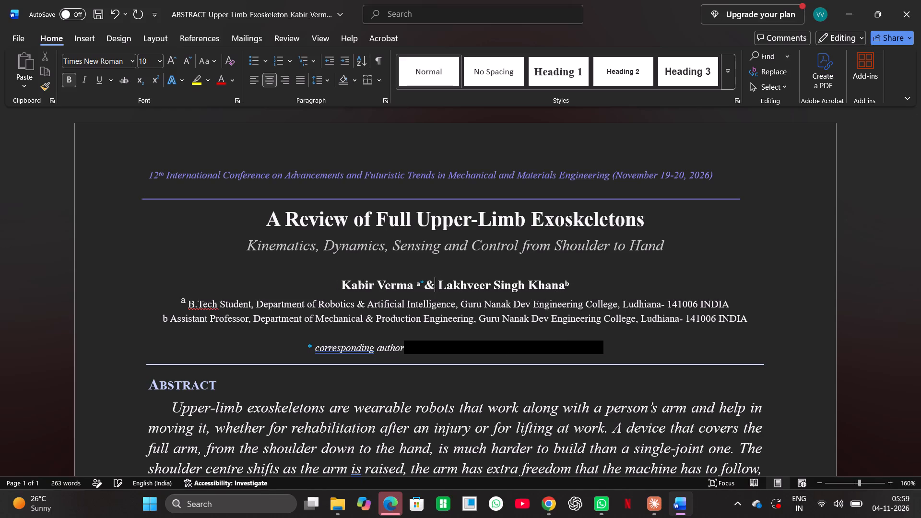
Insert a space between the first author's superscript markers and the ampersand in the author line.
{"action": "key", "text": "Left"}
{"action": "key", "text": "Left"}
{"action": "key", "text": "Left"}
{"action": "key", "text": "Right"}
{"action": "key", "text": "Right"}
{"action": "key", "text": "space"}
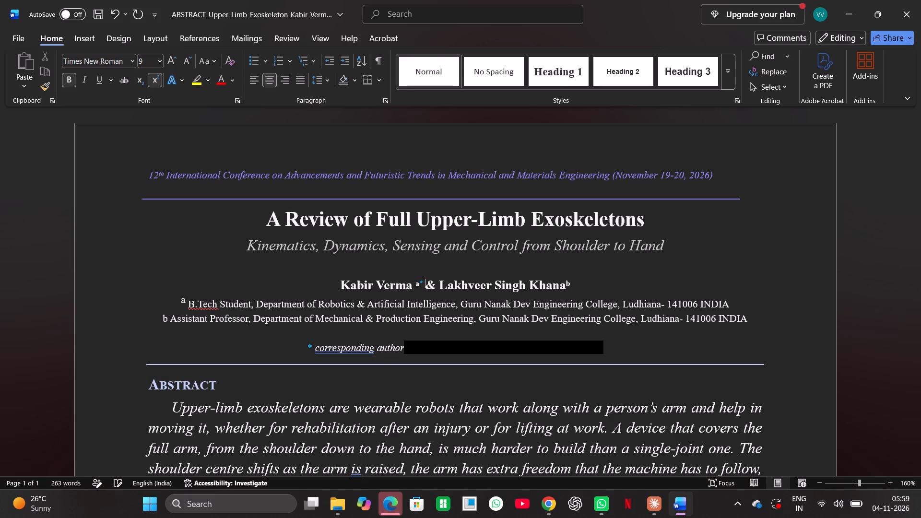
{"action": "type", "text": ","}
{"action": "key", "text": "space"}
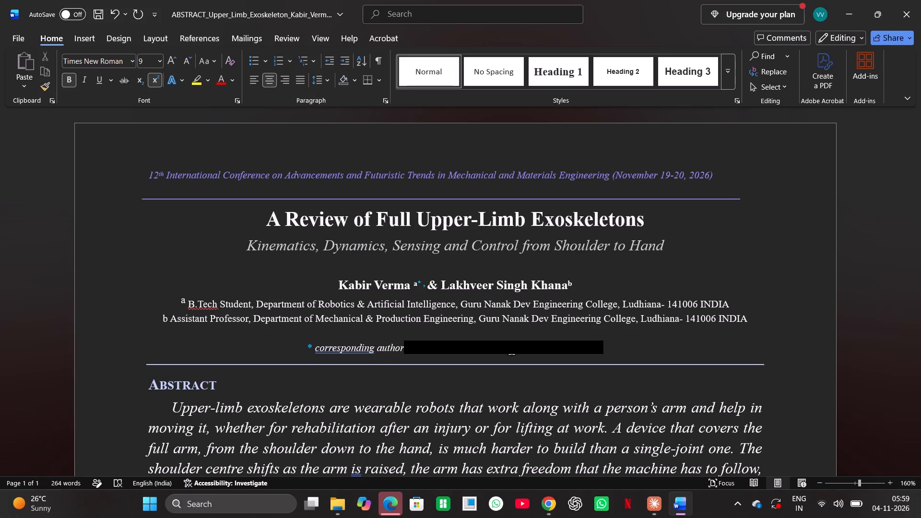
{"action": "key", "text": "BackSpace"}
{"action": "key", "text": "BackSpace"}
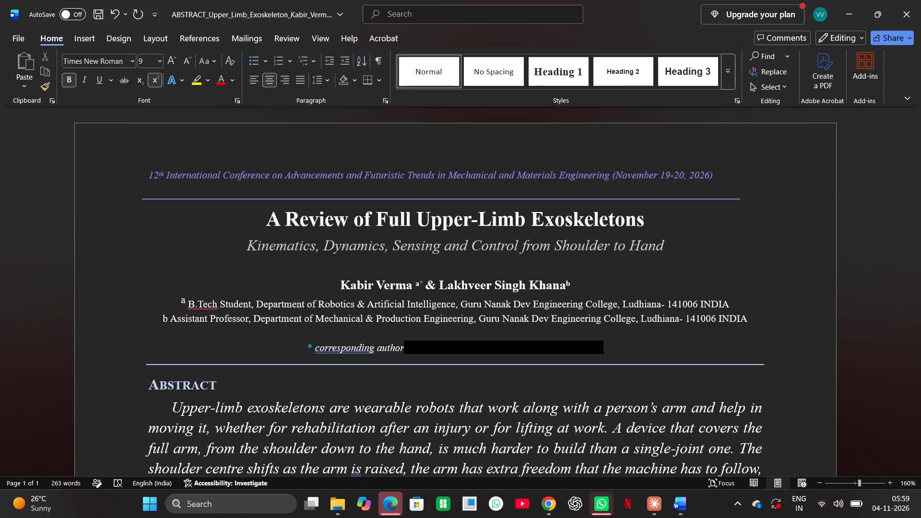
Add the second student author's name before the guide's name, with a comma before it and the ampersand moved after it.
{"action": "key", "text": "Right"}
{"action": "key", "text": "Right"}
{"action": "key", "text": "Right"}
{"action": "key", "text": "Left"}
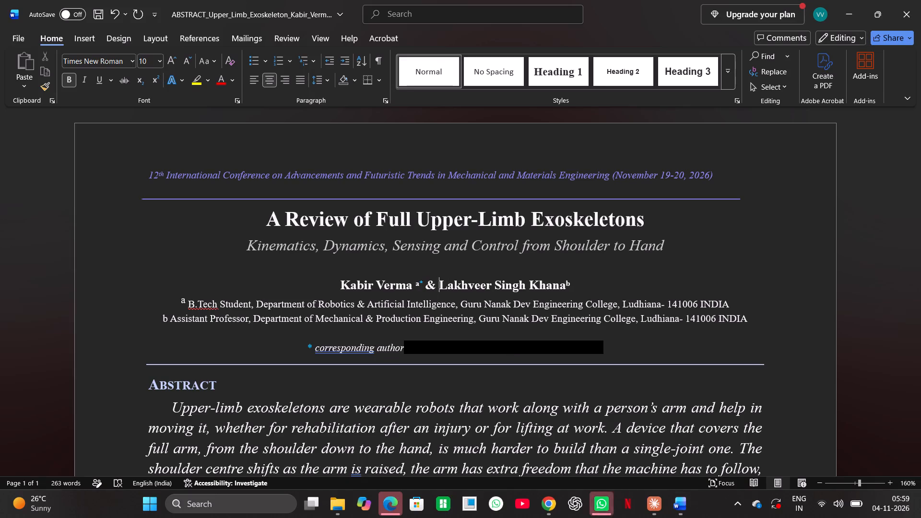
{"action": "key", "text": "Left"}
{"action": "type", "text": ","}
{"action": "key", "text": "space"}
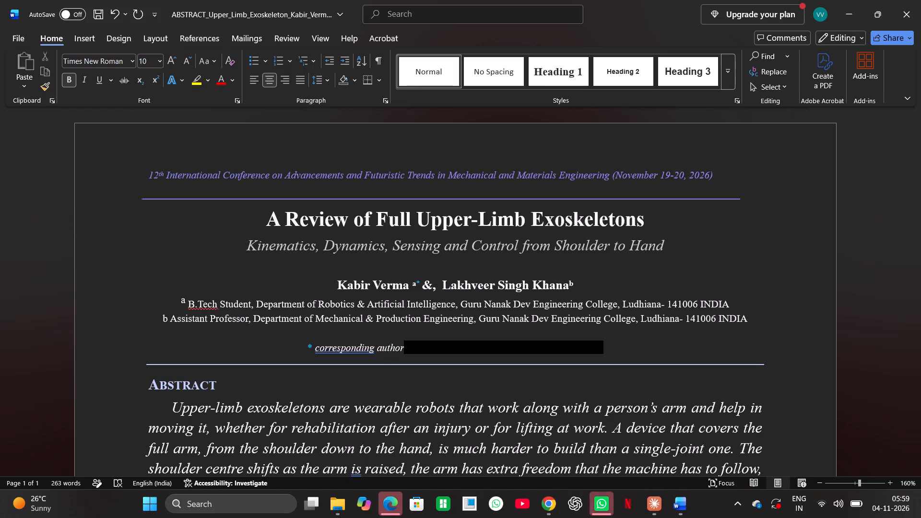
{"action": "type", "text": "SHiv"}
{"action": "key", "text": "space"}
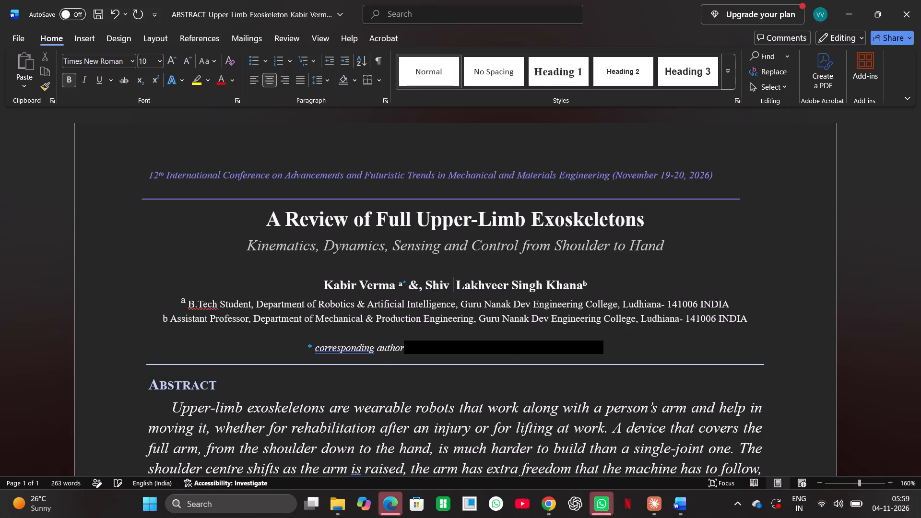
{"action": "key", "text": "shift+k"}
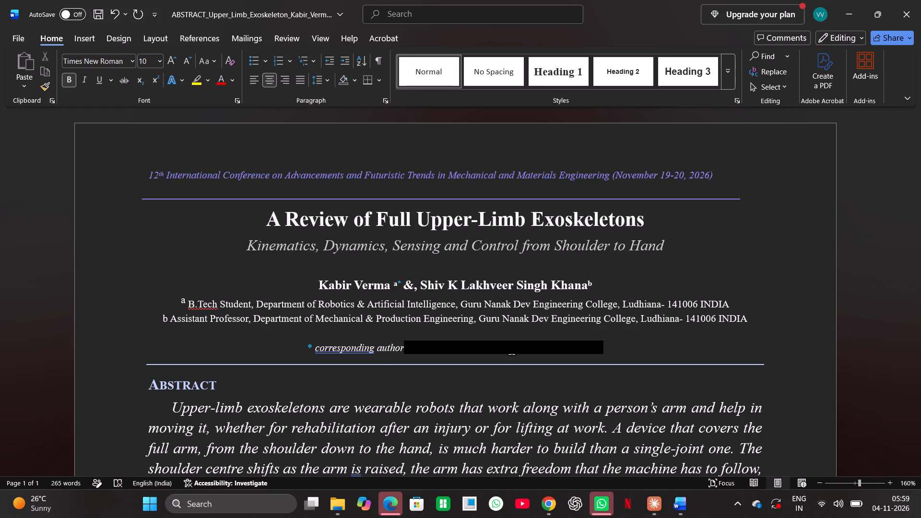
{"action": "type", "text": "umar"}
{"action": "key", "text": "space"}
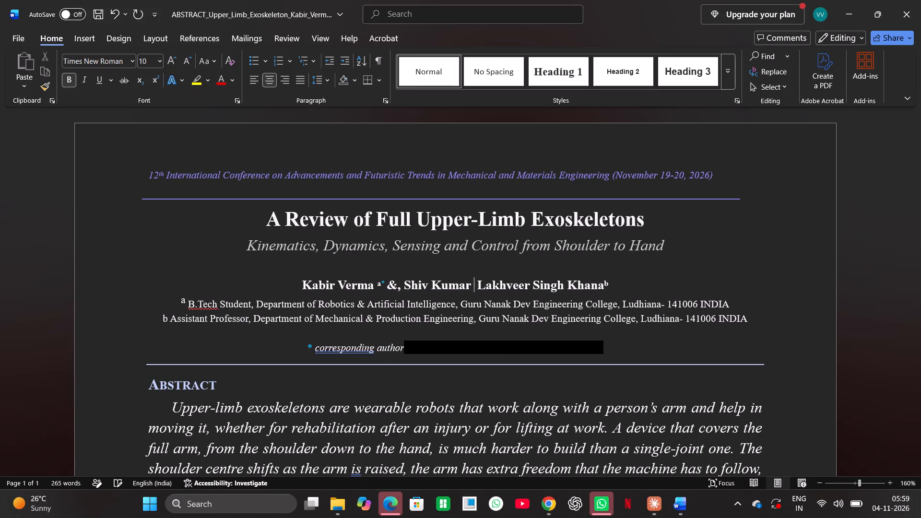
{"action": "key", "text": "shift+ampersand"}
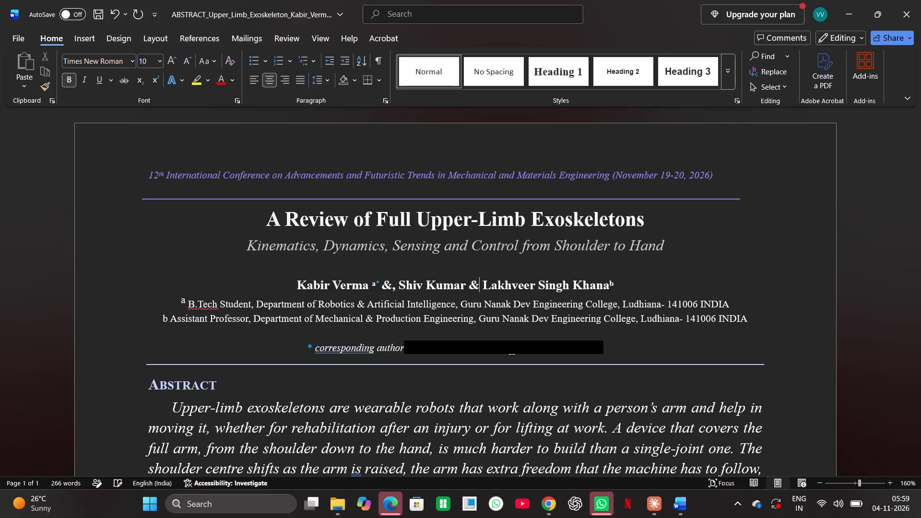
{"action": "left_click", "coordinate": [392, 284]}
{"action": "key", "text": "BackSpace"}
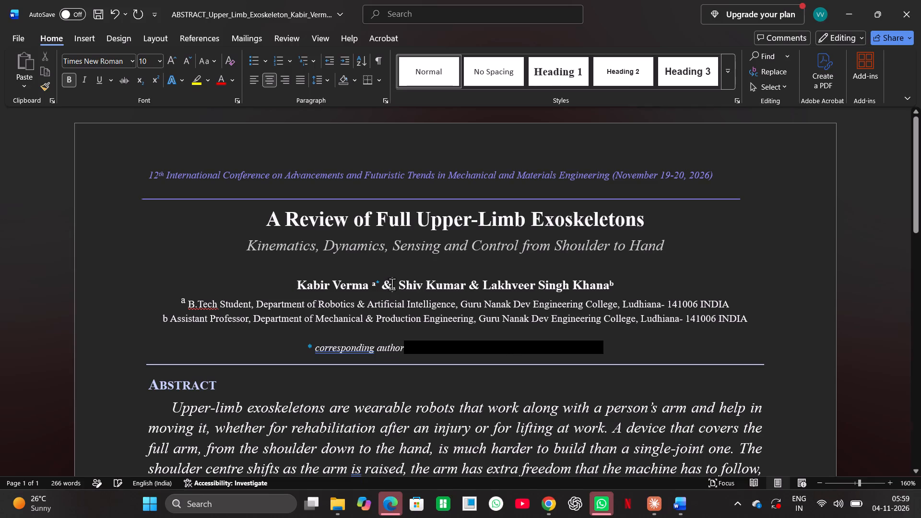
Copy the first author's superscript "a*" markers and paste them after the second author's name.
{"action": "left_click", "coordinate": [464, 286]}
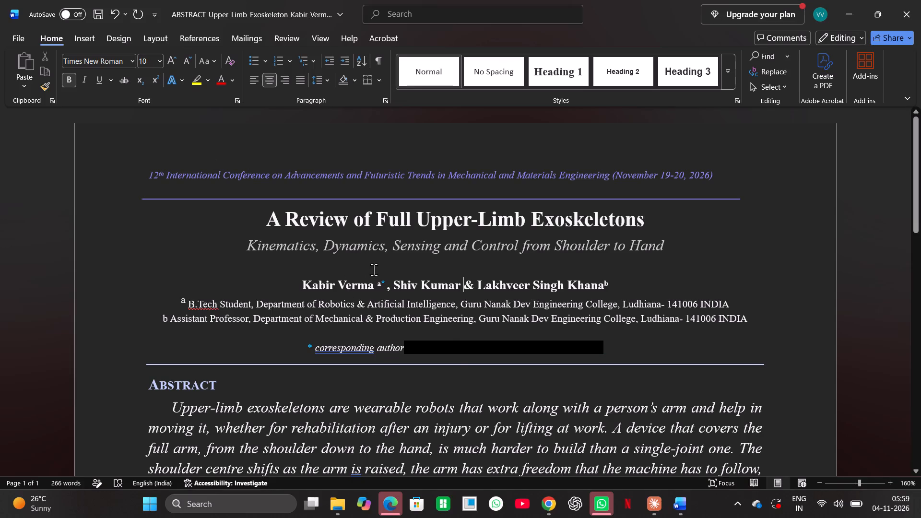
{"action": "left_click_drag", "start_coordinate": [387, 283], "coordinate": [379, 283]}
{"action": "left_click_drag", "start_coordinate": [379, 283], "coordinate": [377, 284]}
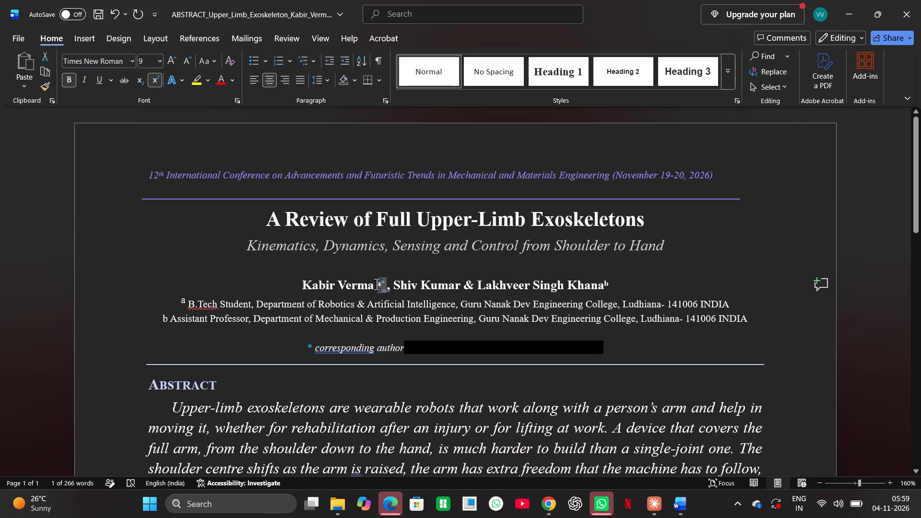
{"action": "key", "text": "ctrl+c"}
{"action": "left_click", "coordinate": [462, 283]}
{"action": "key", "text": "ctrl+v"}
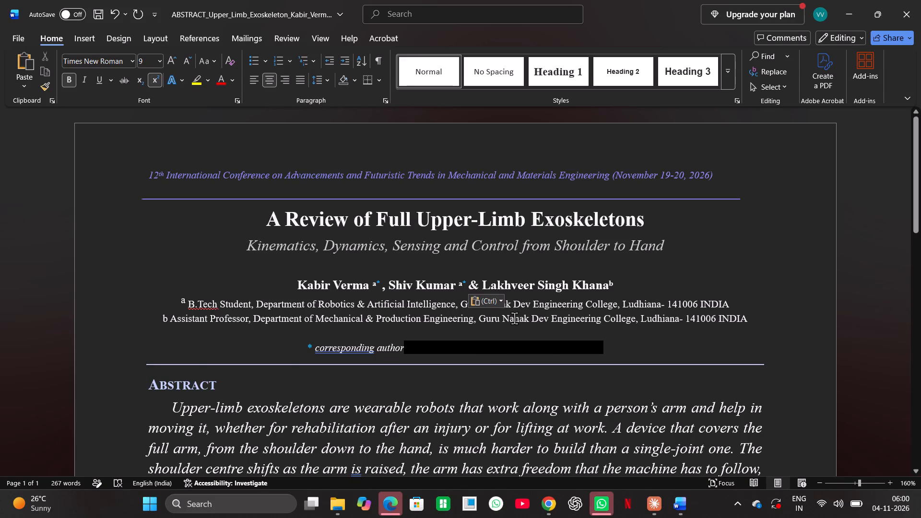
Add a comma after the e-mail address at the end of the corresponding author line.
{"action": "scroll", "coordinate": [514, 318], "scroll_direction": "down", "scroll_amount": 1}
{"action": "left_click", "coordinate": [568, 352]}
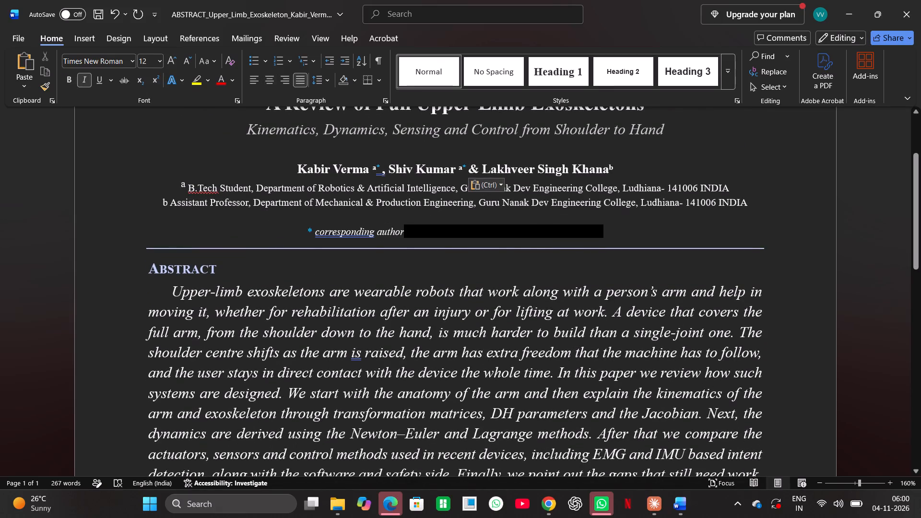
{"action": "scroll", "coordinate": [568, 352], "scroll_direction": "up", "scroll_amount": 1}
{"action": "left_click", "coordinate": [615, 355]}
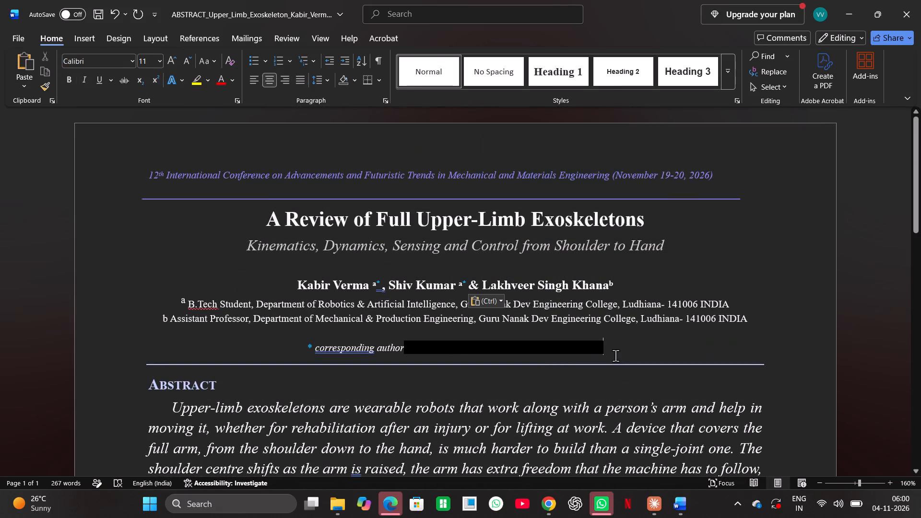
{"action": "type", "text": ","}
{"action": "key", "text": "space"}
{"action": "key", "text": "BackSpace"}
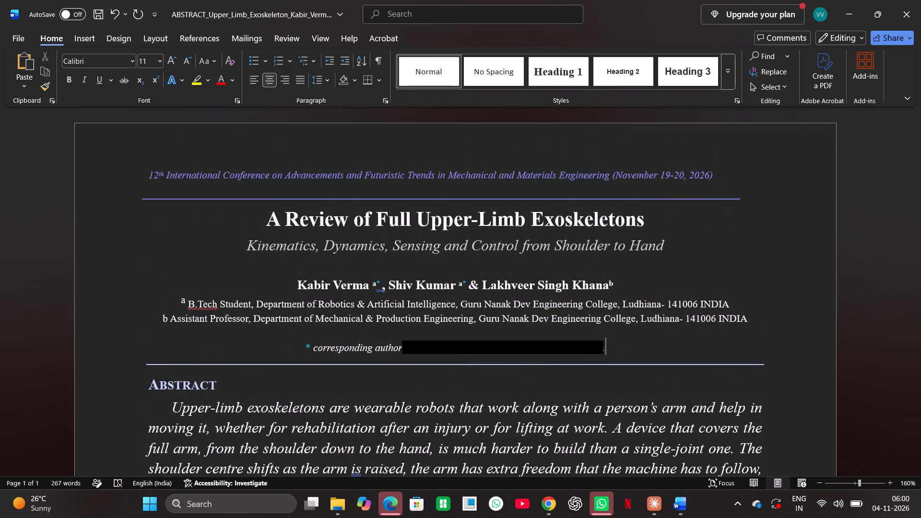
Put a space on each side of the comma ending the corresponding author line and enter the second student author's e-mail address after it.
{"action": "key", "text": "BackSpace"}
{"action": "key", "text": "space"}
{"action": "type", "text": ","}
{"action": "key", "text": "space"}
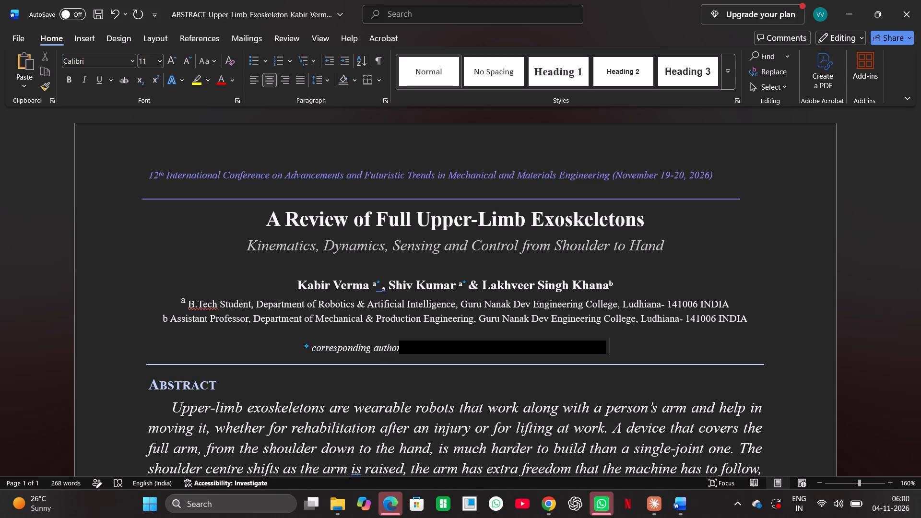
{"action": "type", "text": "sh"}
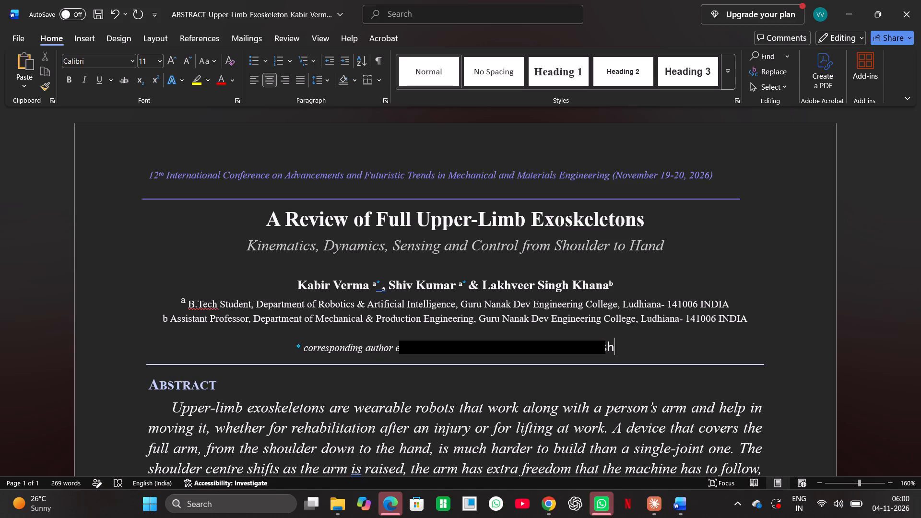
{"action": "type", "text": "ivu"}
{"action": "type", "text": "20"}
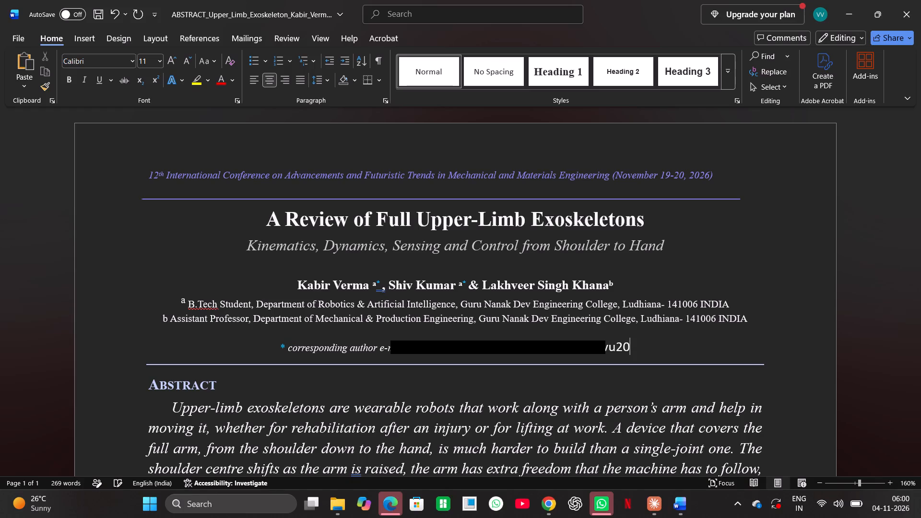
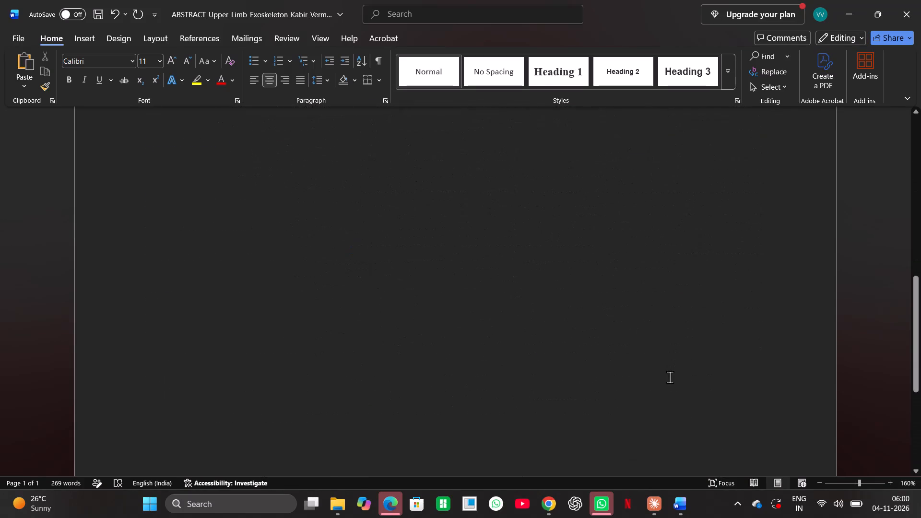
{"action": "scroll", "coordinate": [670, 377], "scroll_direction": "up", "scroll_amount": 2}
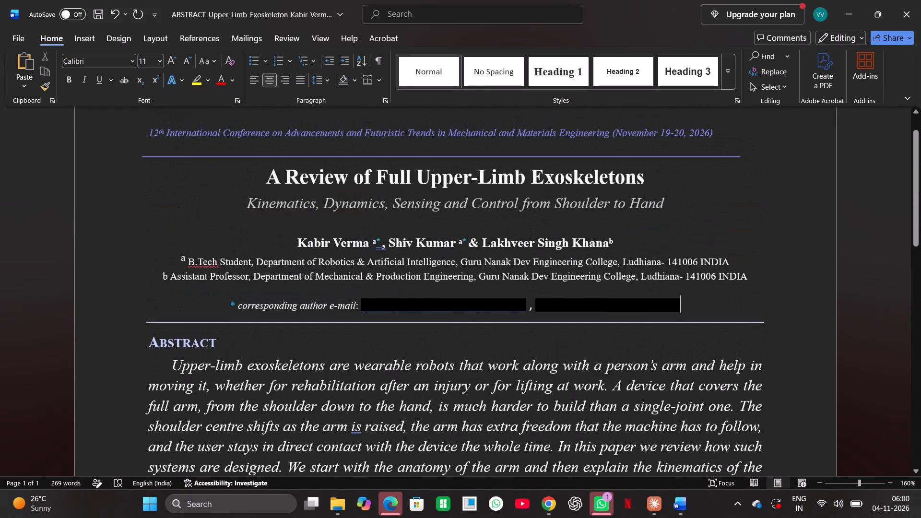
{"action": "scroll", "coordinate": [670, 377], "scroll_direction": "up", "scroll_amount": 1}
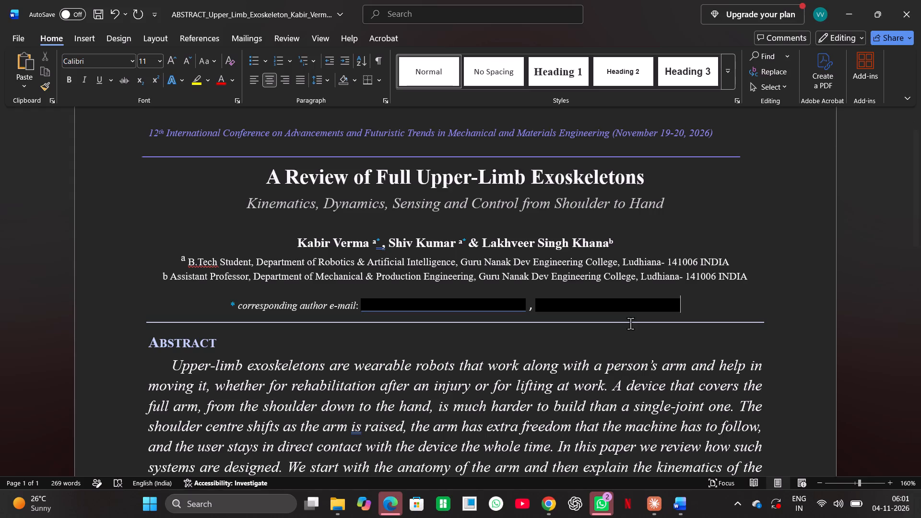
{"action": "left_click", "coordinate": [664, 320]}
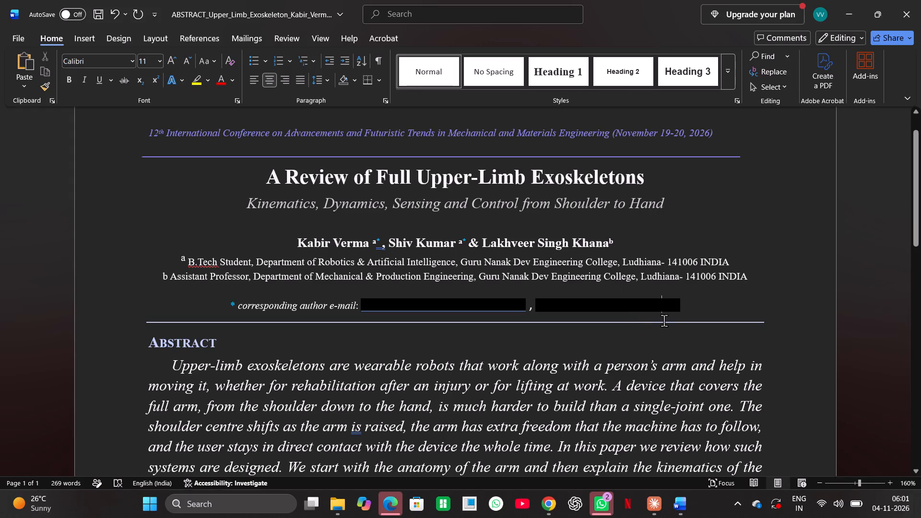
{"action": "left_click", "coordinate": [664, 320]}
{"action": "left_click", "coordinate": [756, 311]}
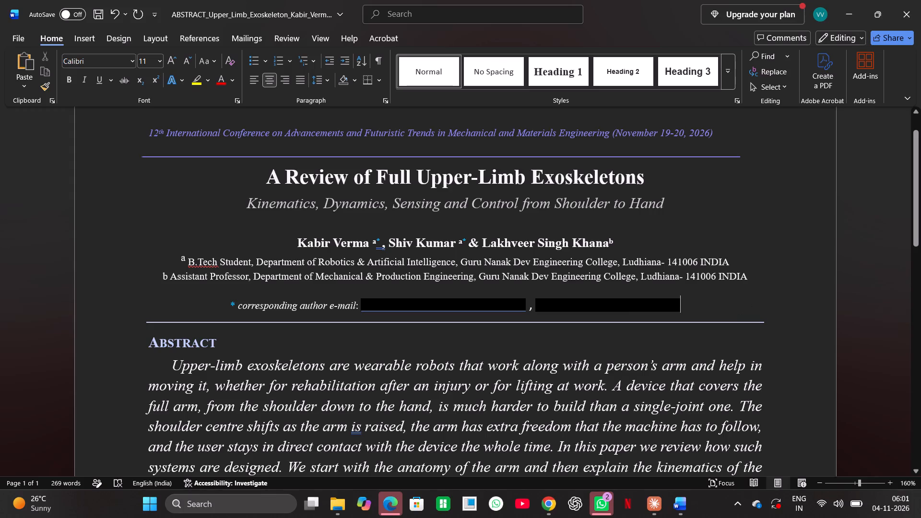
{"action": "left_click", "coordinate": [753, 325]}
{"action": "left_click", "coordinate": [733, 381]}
Save the updated abstract document with the revised author and corresponding-author details.
{"action": "scroll", "coordinate": [733, 381], "scroll_direction": "down", "scroll_amount": 1}
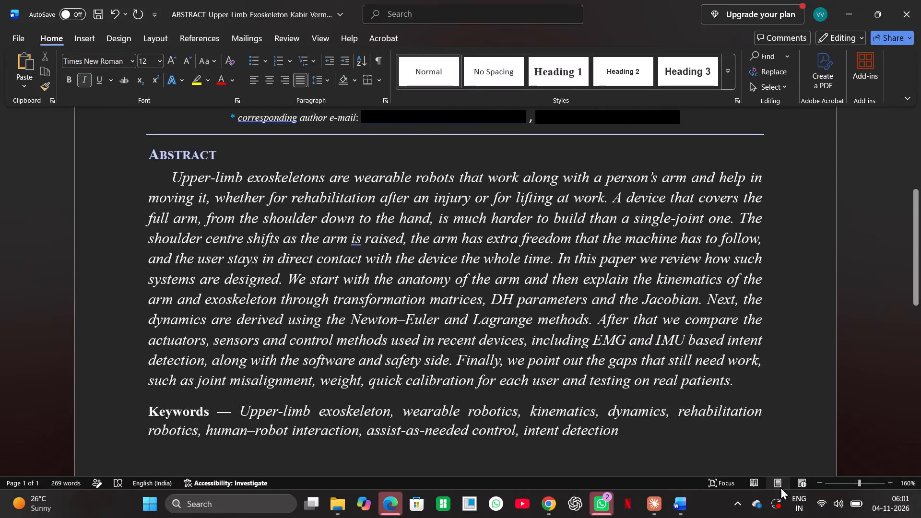
{"action": "key", "text": "ctrl+s"}
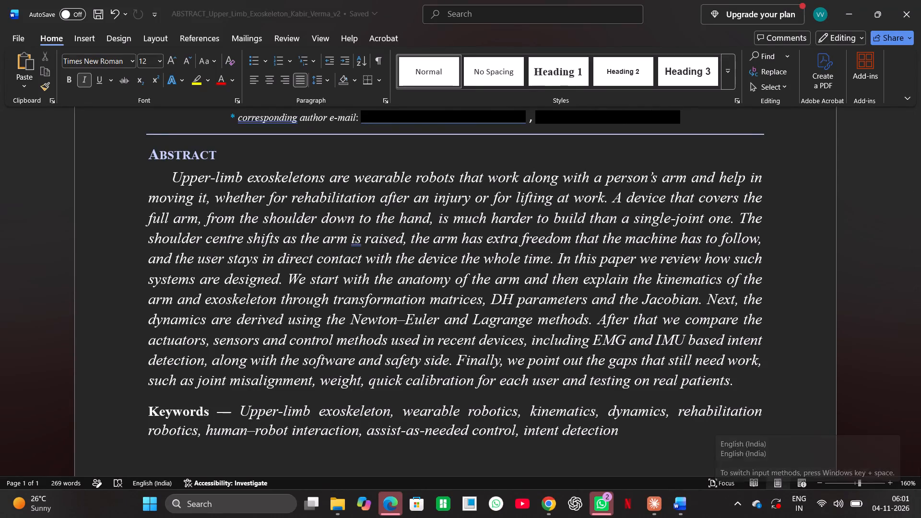
{"action": "scroll", "coordinate": [686, 334], "scroll_direction": "down", "scroll_amount": 7, "text": "ctrl"}
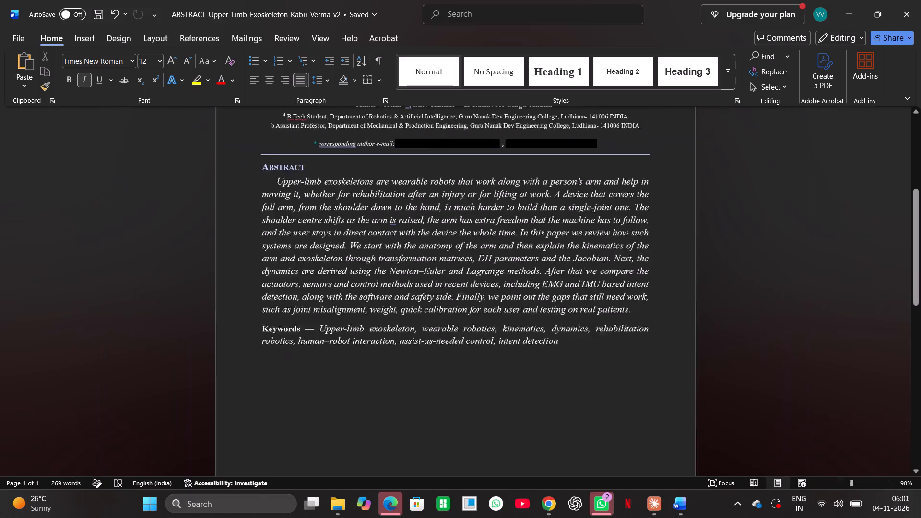
{"action": "scroll", "coordinate": [686, 334], "scroll_direction": "down", "scroll_amount": 1, "text": "ctrl"}
{"action": "scroll", "coordinate": [686, 334], "scroll_direction": "up", "scroll_amount": 1}
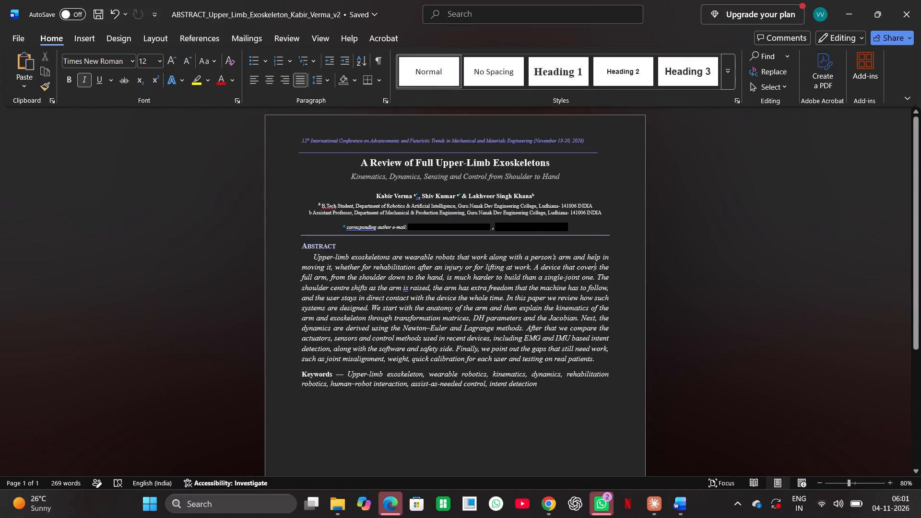
{"action": "key", "text": "ctrl+s"}
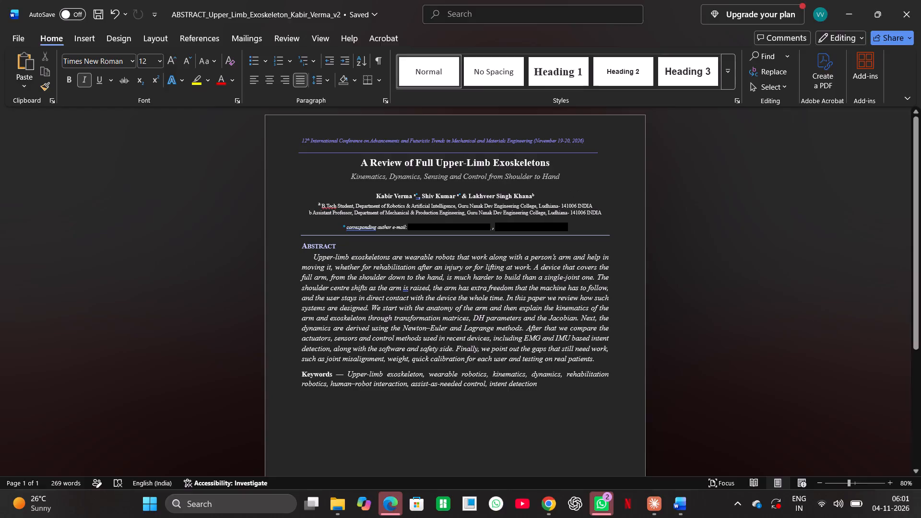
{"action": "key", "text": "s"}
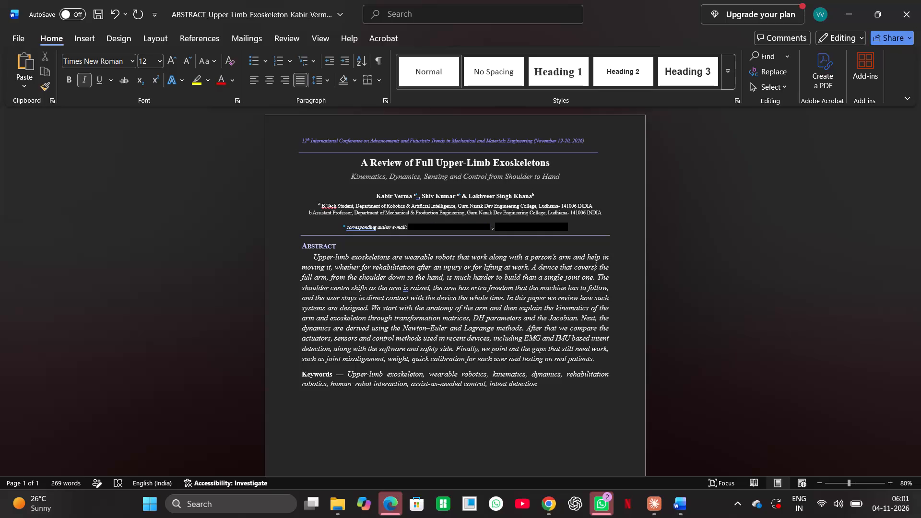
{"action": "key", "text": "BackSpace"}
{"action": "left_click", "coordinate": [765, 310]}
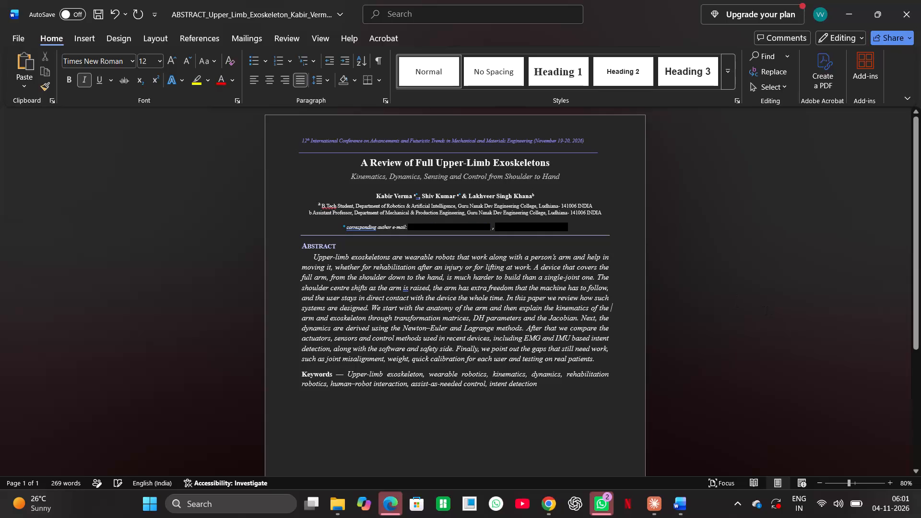
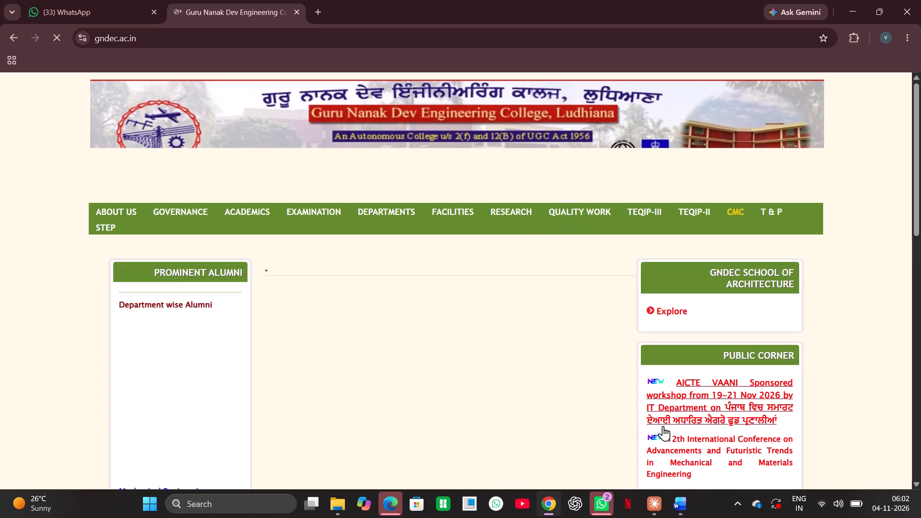
In Chrome, open the Online Abstract Submission form from the AFTMME 2026 conference site's registration page.
{"action": "left_click", "coordinate": [662, 472]}
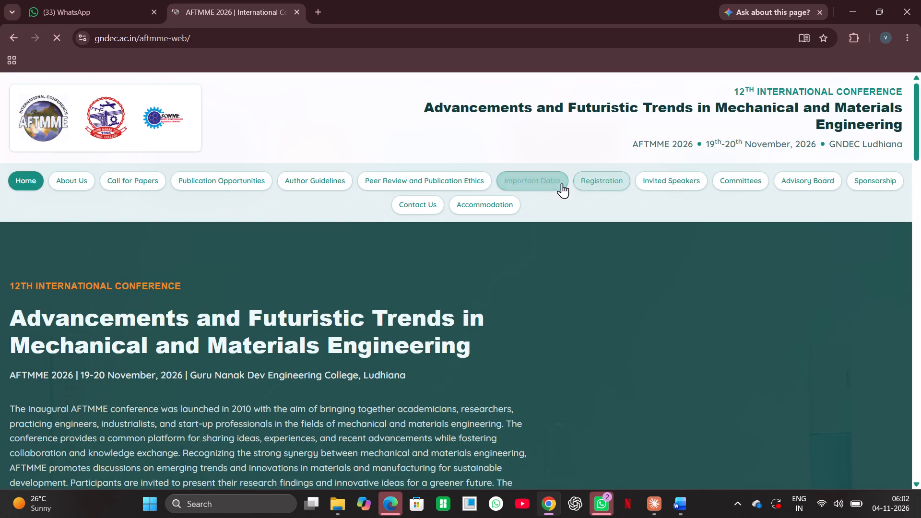
{"action": "left_click", "coordinate": [603, 181]}
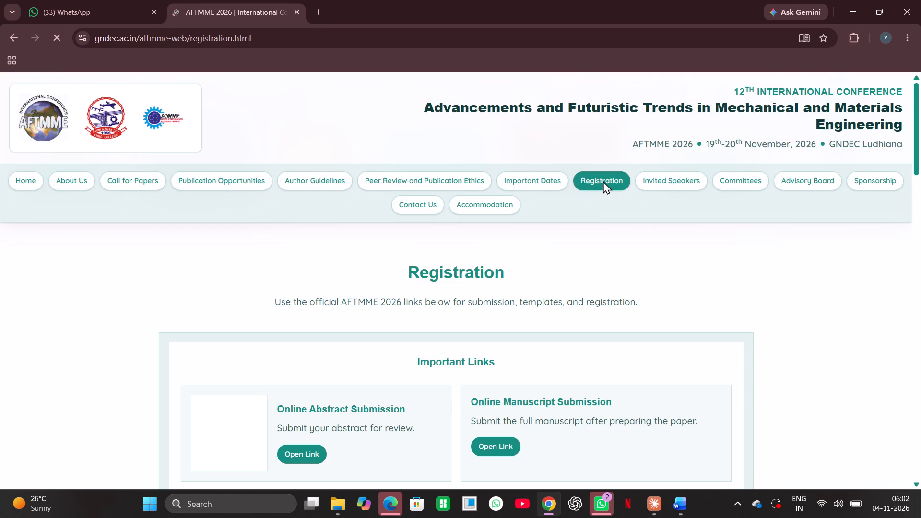
{"action": "scroll", "coordinate": [530, 271], "scroll_direction": "down", "scroll_amount": 1}
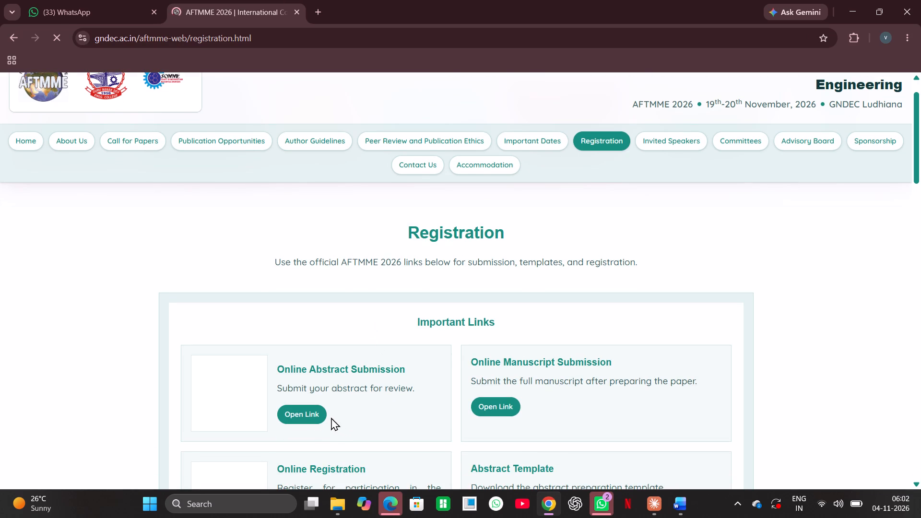
{"action": "left_click", "coordinate": [312, 413]}
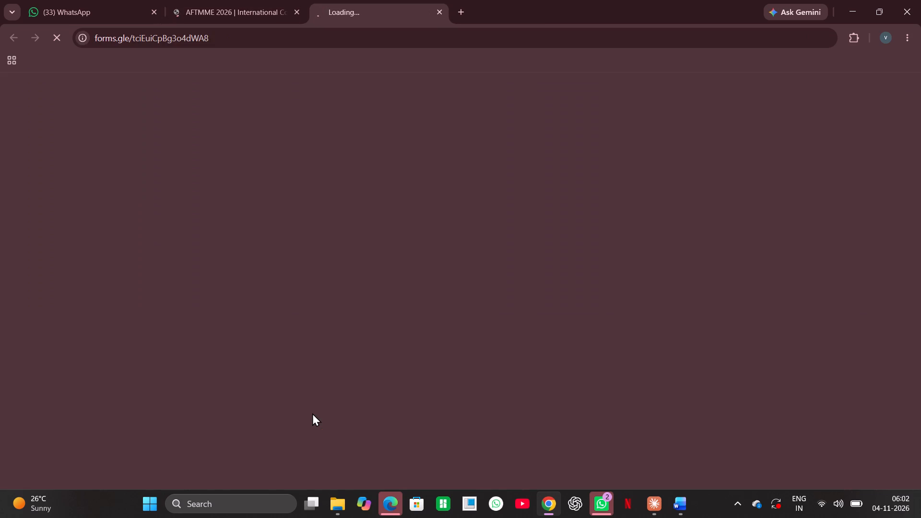
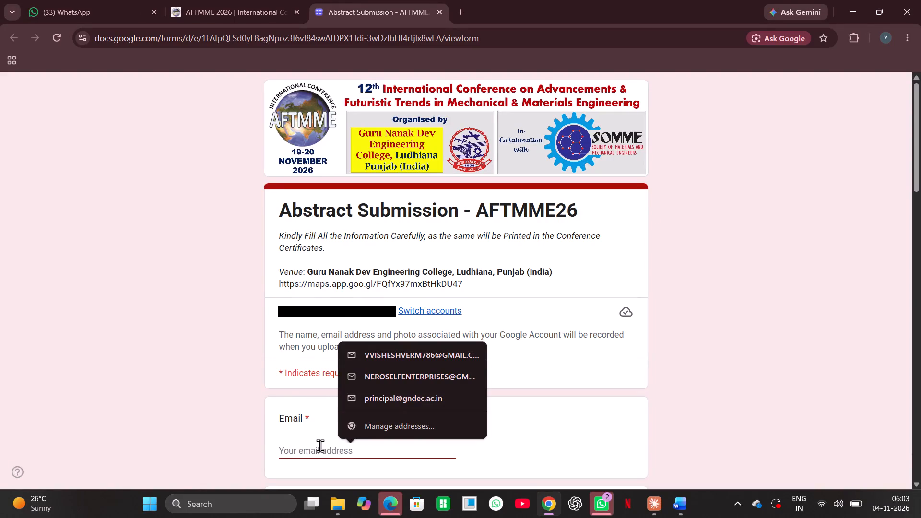
Begin entering the corresponding author's email address in the form's Email field.
{"action": "scroll", "coordinate": [320, 446], "scroll_direction": "down", "scroll_amount": 1}
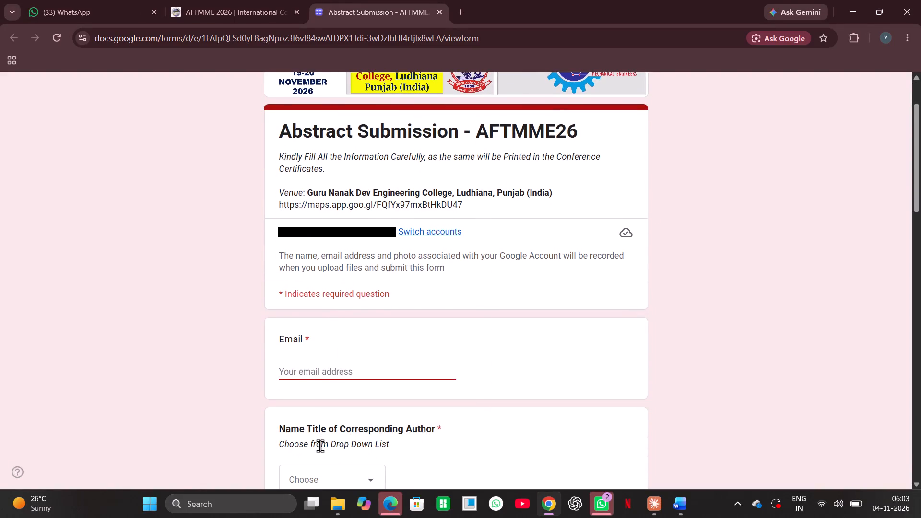
{"action": "scroll", "coordinate": [320, 446], "scroll_direction": "down", "scroll_amount": 1}
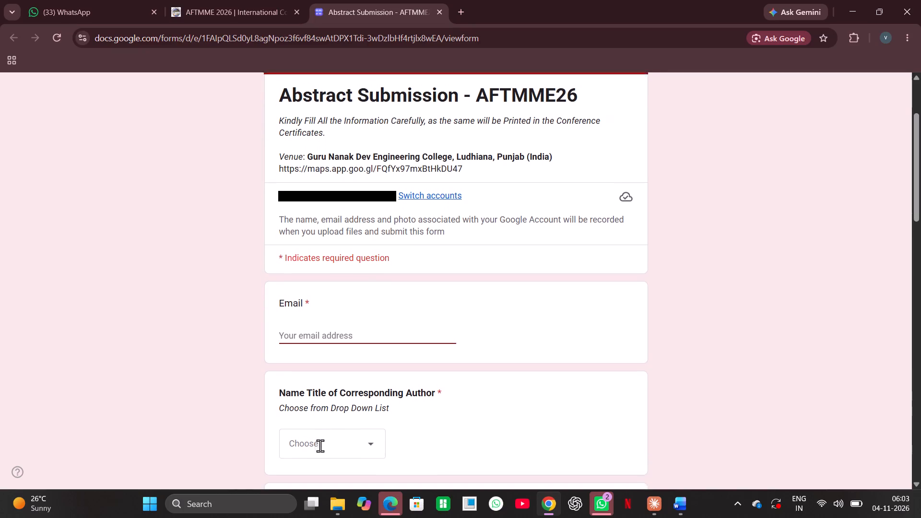
{"action": "scroll", "coordinate": [320, 446], "scroll_direction": "down", "scroll_amount": 1}
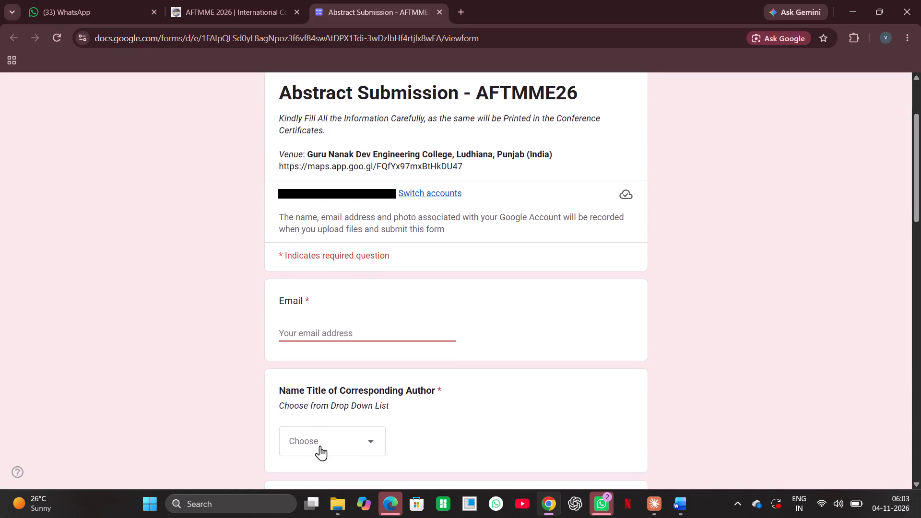
{"action": "left_click", "coordinate": [362, 335]}
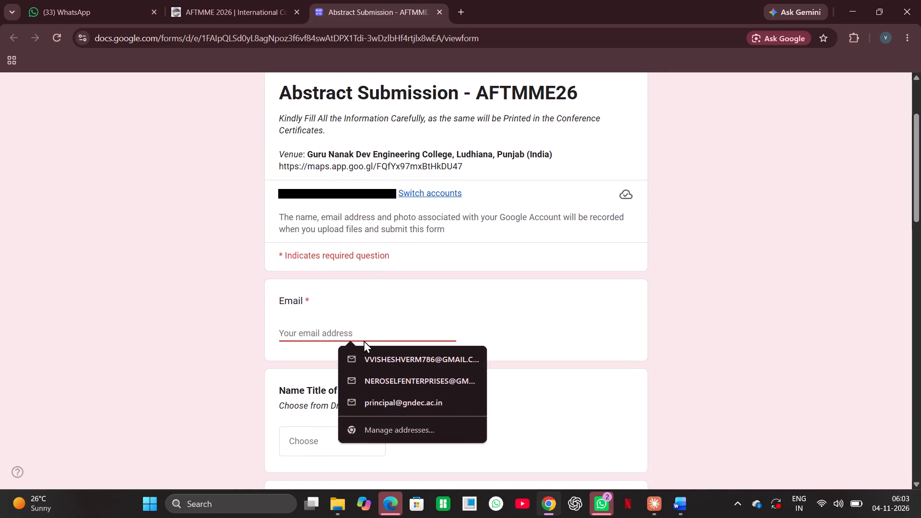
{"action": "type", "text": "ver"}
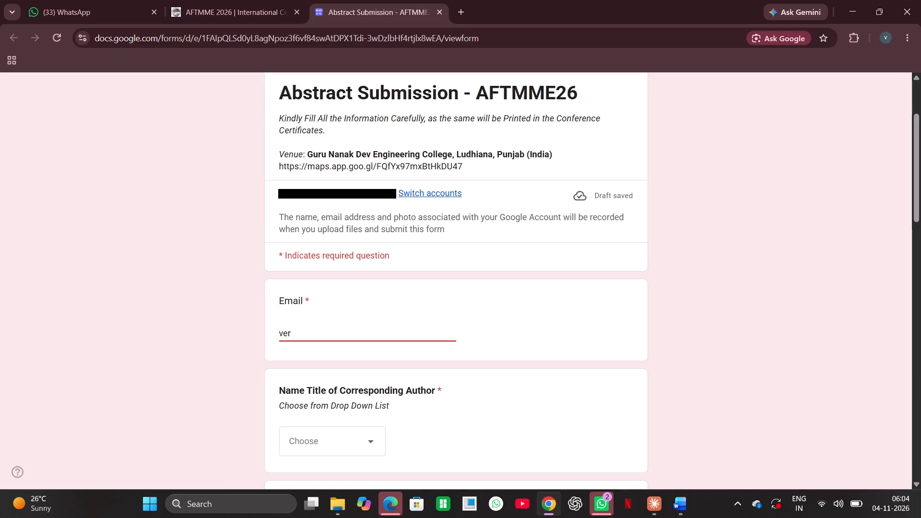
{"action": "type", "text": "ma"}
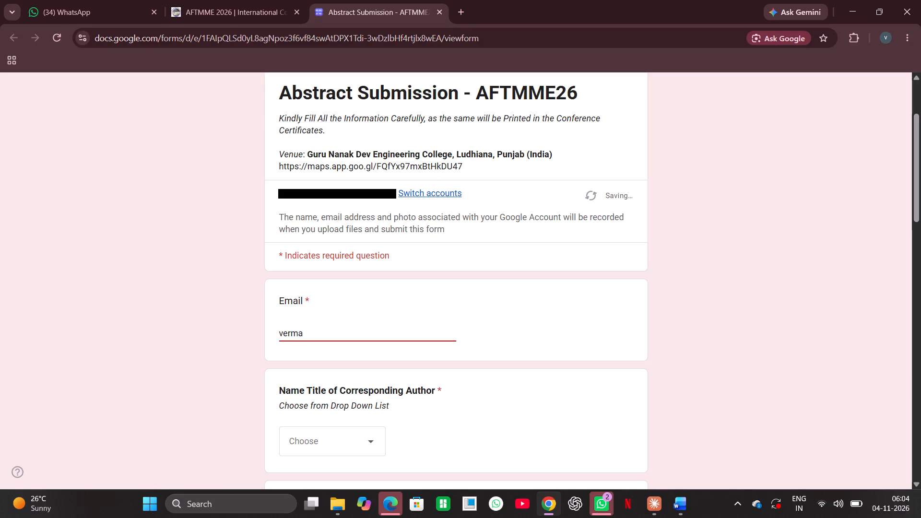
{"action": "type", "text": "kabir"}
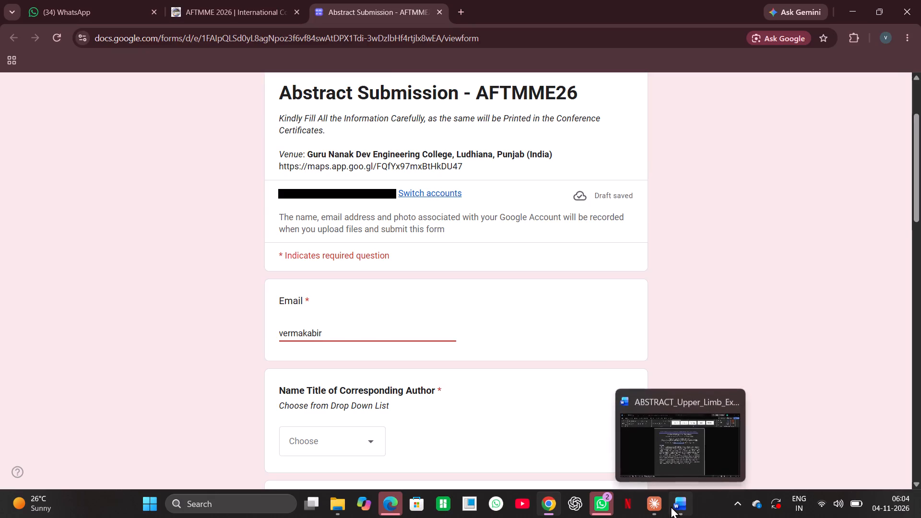
Switch to the upper-limb exoskeleton abstract document in Word.
{"action": "left_click", "coordinate": [686, 429]}
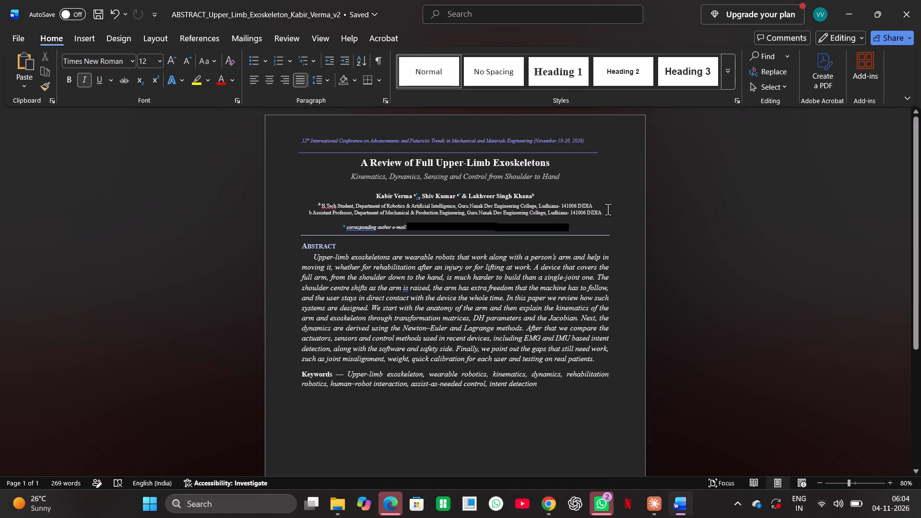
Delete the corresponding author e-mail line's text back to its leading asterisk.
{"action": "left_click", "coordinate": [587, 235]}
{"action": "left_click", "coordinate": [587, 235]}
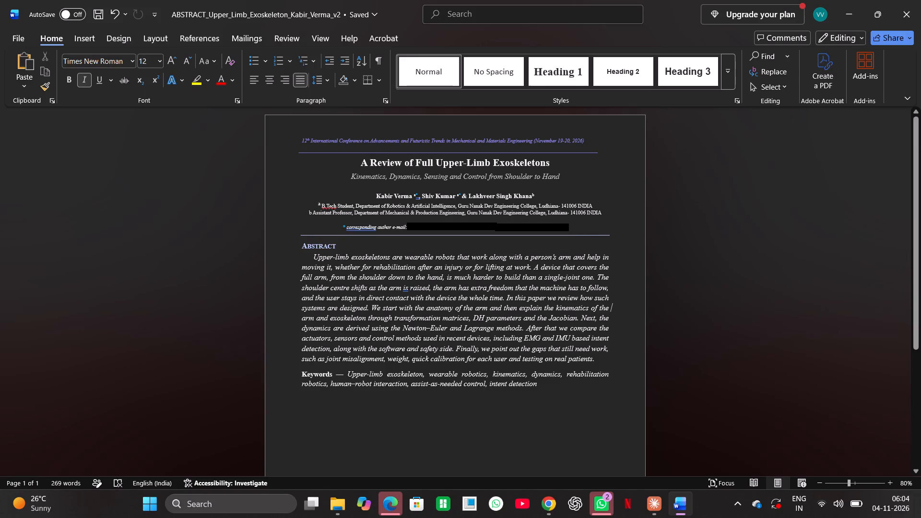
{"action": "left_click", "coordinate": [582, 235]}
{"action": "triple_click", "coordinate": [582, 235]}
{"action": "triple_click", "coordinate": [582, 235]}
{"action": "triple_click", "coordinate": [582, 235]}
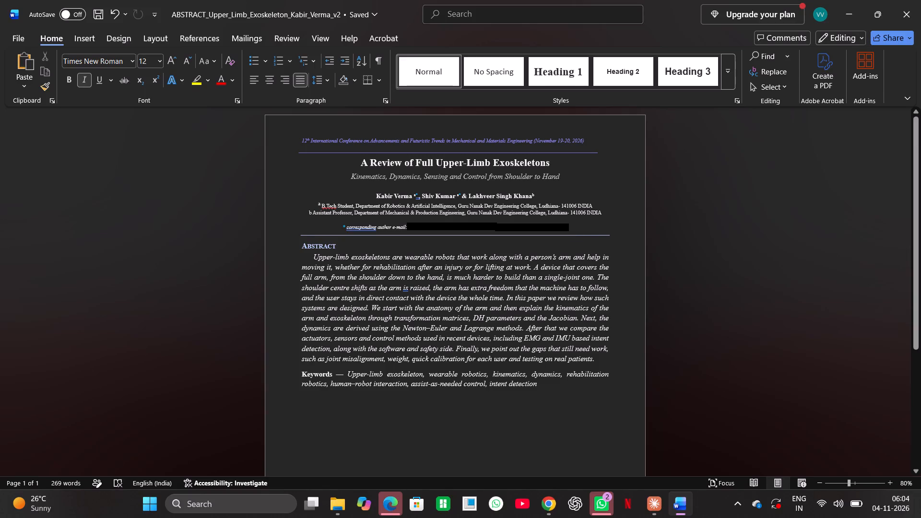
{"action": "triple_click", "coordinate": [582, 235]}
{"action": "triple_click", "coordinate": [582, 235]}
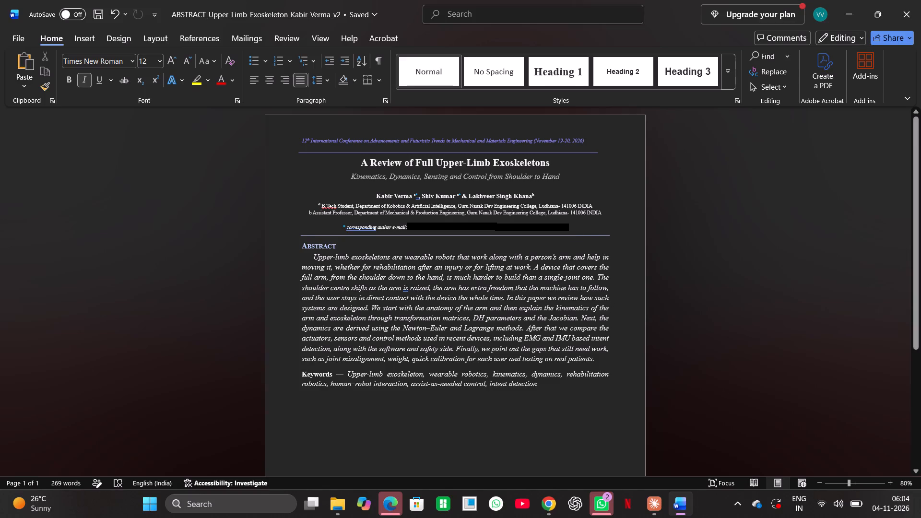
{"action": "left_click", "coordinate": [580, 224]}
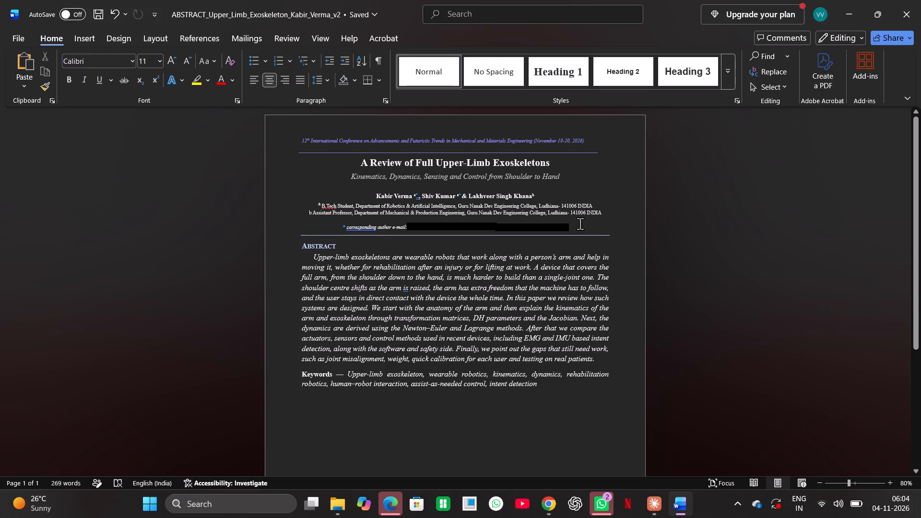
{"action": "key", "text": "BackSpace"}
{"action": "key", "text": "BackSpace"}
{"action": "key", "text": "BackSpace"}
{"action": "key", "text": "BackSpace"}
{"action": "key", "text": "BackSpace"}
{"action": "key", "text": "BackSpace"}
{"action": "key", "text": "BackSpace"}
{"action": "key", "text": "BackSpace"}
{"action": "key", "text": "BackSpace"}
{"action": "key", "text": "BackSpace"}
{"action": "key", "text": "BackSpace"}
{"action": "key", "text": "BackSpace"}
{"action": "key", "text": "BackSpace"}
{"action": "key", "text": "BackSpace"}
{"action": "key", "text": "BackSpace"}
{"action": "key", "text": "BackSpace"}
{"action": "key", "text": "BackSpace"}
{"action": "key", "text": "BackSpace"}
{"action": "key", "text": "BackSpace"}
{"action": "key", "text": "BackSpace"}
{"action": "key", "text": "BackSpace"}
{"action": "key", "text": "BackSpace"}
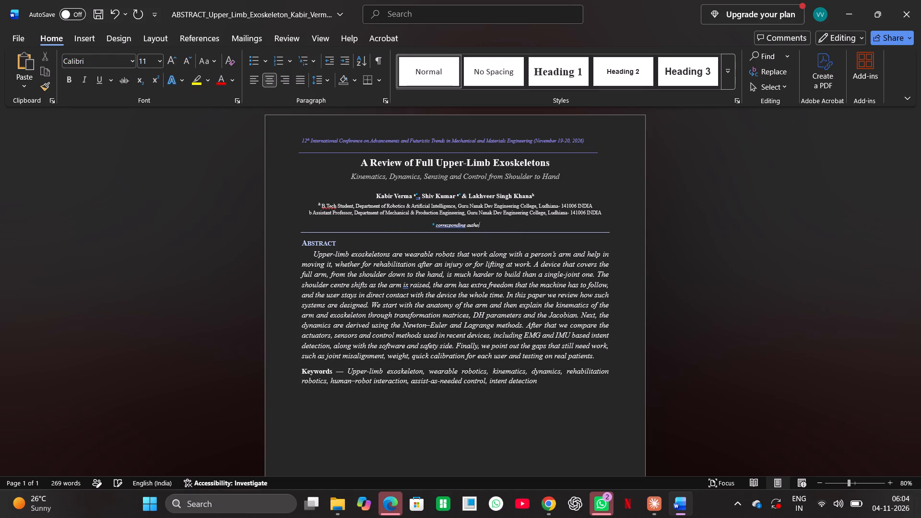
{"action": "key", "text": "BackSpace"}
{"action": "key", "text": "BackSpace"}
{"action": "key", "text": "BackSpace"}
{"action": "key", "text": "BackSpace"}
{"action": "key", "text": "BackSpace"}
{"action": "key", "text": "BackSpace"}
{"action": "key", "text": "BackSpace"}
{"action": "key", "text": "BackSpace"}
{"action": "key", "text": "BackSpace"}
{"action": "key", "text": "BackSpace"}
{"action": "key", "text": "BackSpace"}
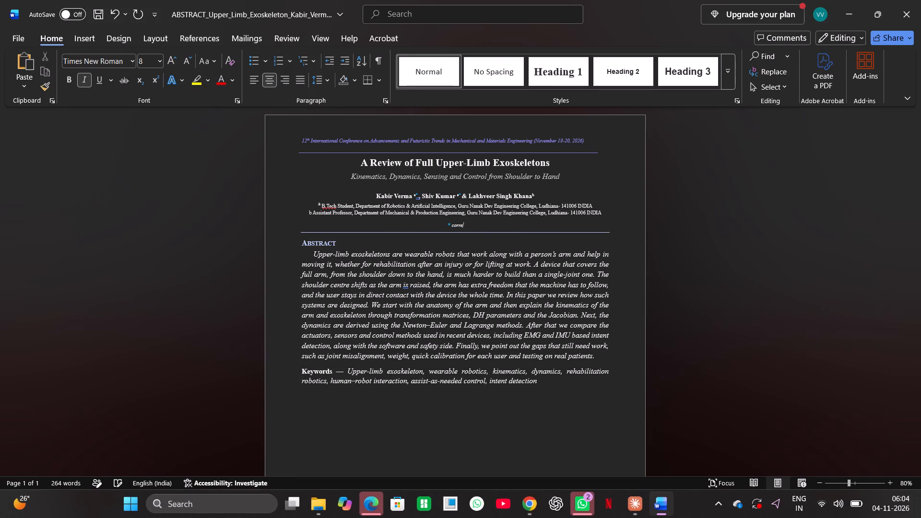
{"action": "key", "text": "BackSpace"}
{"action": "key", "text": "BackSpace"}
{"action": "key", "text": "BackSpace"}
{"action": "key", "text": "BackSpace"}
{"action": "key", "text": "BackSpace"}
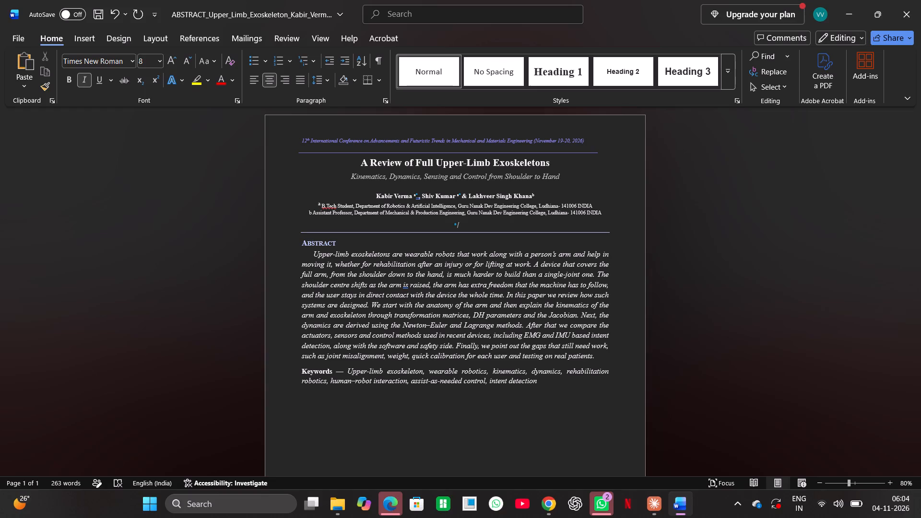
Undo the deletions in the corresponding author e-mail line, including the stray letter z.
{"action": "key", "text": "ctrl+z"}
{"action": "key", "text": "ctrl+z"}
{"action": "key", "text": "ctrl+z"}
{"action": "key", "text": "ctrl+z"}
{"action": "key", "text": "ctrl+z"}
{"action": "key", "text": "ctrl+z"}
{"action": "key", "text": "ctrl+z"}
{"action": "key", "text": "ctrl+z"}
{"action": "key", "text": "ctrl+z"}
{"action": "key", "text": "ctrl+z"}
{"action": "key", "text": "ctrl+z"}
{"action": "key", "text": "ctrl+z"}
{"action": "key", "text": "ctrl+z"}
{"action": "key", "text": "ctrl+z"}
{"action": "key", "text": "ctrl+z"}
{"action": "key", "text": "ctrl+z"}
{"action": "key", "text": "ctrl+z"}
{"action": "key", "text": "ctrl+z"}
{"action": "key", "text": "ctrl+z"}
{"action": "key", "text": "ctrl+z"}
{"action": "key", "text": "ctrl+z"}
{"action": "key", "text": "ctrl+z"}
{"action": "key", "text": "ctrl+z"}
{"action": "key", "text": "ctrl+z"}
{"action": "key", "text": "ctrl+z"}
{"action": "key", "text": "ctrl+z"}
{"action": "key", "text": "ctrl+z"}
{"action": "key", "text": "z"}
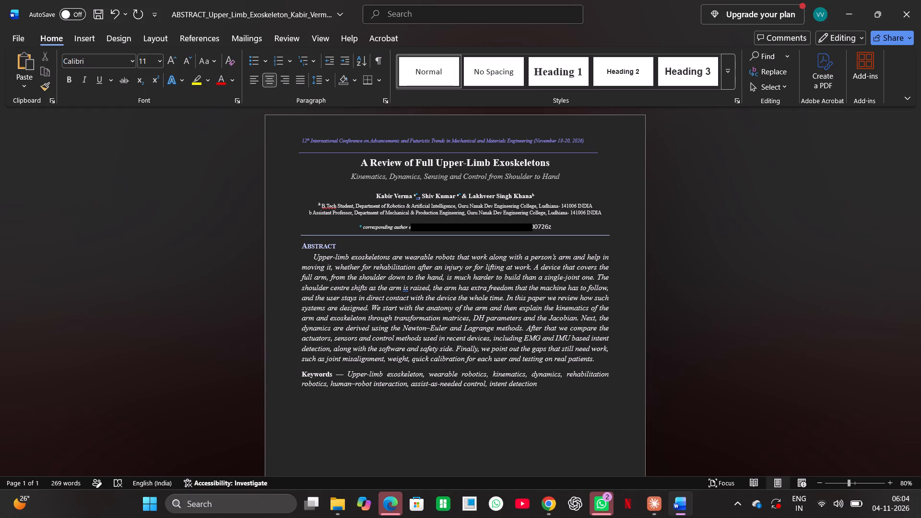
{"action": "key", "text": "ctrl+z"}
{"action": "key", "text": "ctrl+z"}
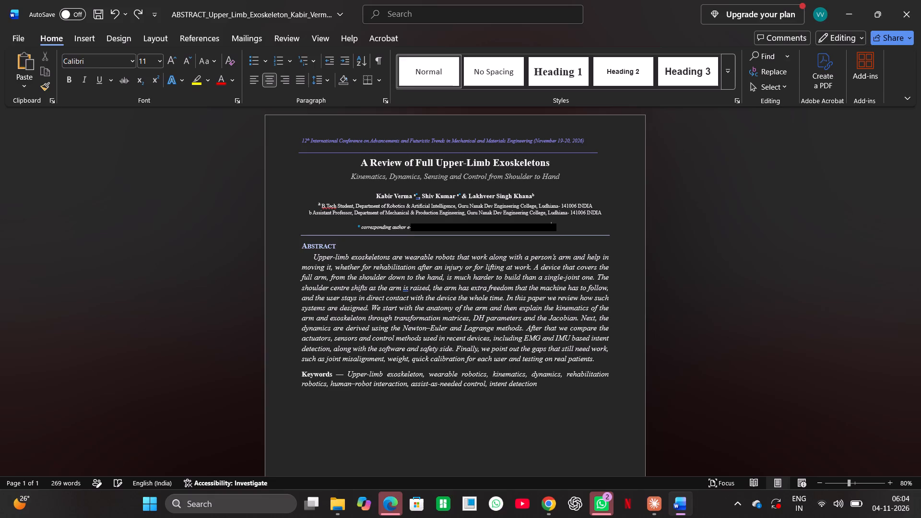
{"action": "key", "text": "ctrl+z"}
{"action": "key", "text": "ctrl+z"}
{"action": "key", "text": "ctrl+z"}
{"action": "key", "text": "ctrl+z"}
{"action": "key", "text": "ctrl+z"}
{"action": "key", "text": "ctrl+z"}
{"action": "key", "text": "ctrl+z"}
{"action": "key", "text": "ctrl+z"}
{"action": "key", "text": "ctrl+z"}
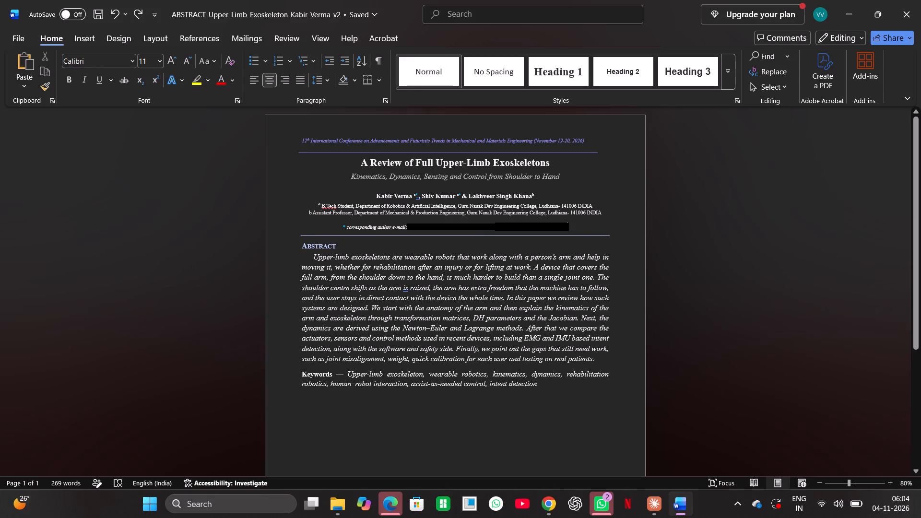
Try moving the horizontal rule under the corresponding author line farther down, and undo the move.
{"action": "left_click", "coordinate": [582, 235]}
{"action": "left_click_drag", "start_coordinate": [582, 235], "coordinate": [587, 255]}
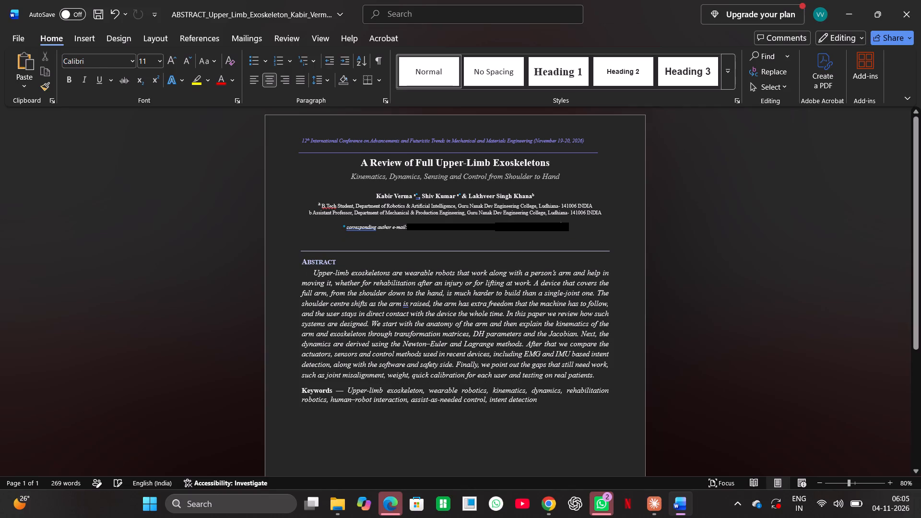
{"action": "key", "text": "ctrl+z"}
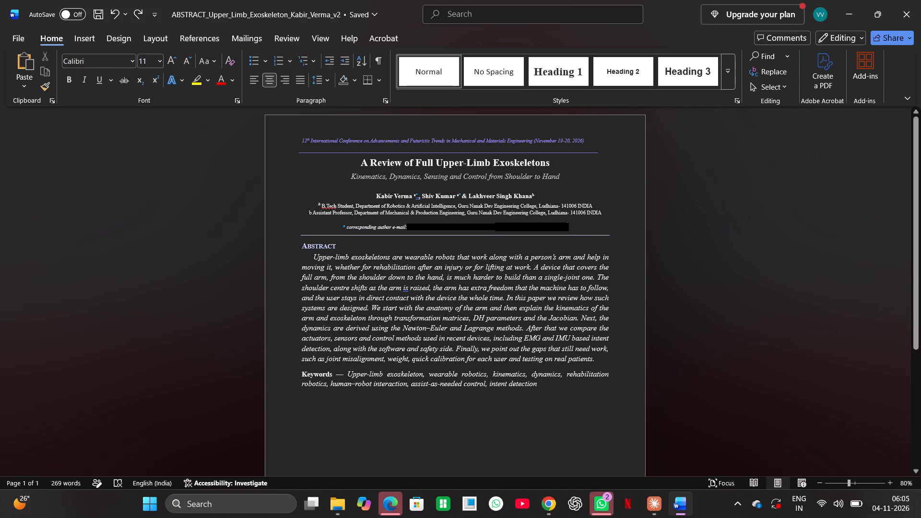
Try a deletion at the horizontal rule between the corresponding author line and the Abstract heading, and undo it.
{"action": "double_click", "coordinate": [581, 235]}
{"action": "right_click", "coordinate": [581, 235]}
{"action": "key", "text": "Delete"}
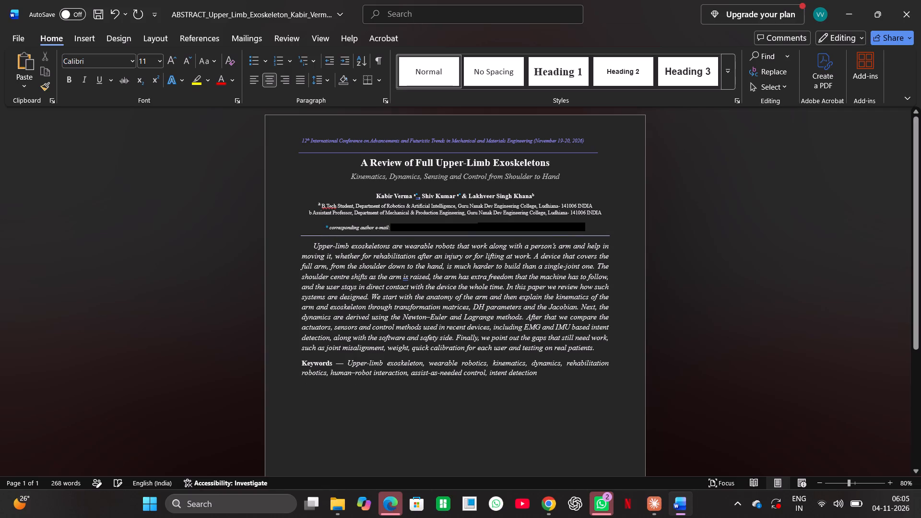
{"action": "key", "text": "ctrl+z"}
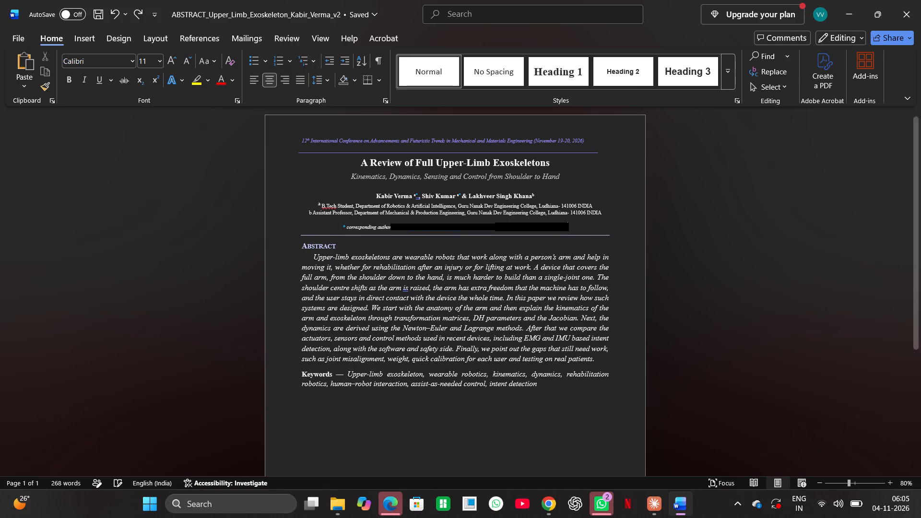
Save the upper-limb exoskeleton abstract document.
{"action": "left_click", "coordinate": [650, 264]}
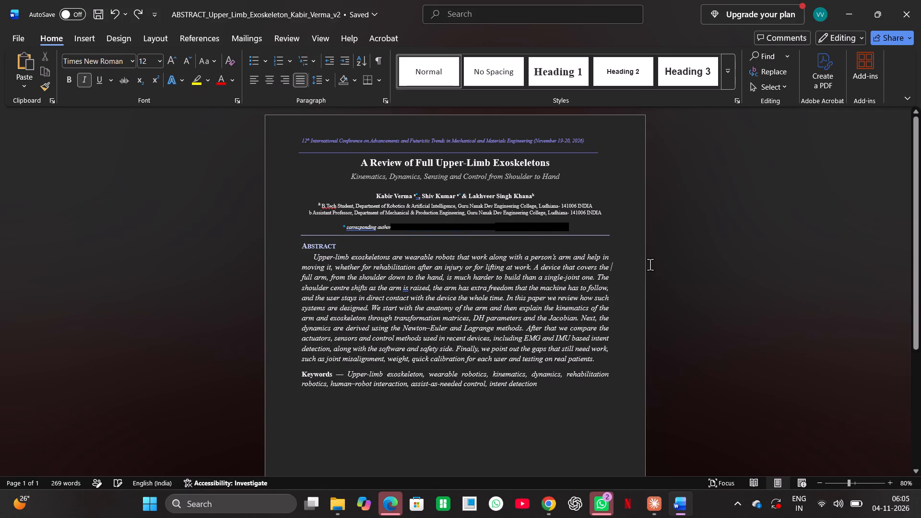
{"action": "key", "text": "ctrl+s"}
{"action": "key", "text": "ctrl+s"}
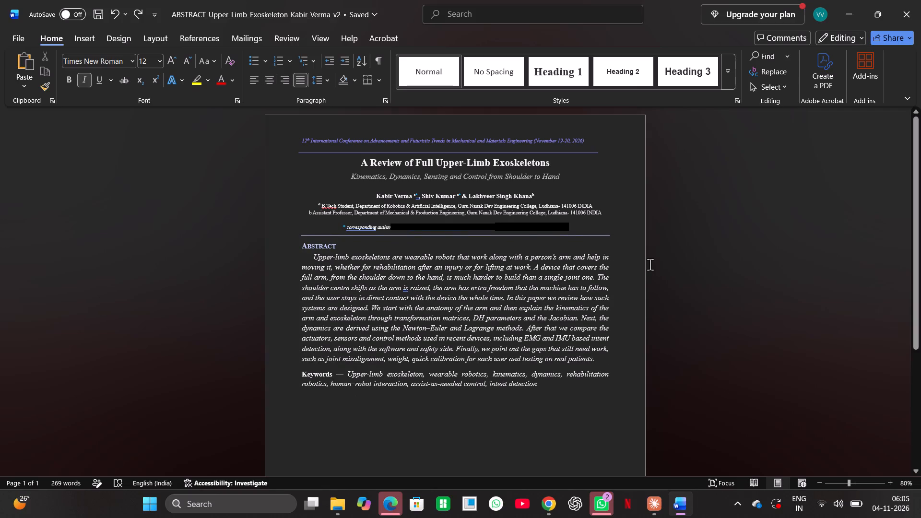
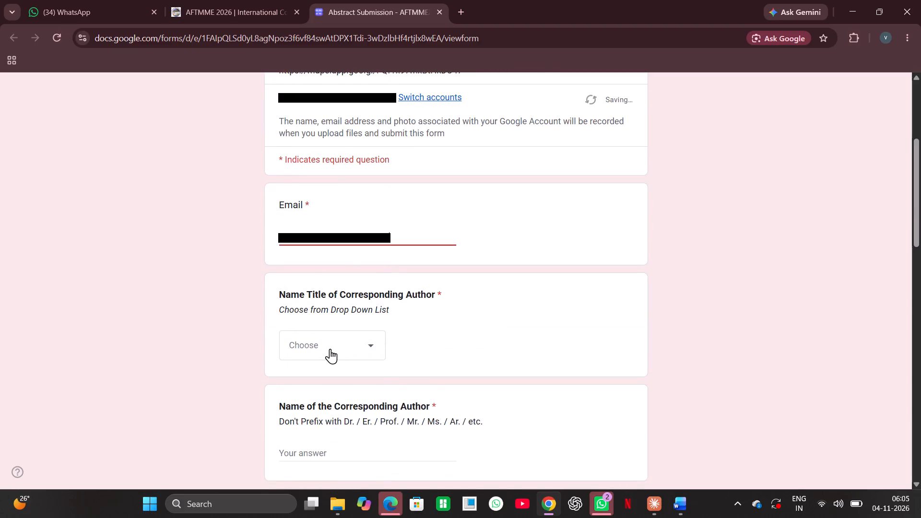
Choose Mr. as the corresponding author's name title and enter the corresponding author's name without a prefix.
{"action": "left_click", "coordinate": [330, 400]}
{"action": "scroll", "coordinate": [482, 367], "scroll_direction": "down", "scroll_amount": 1}
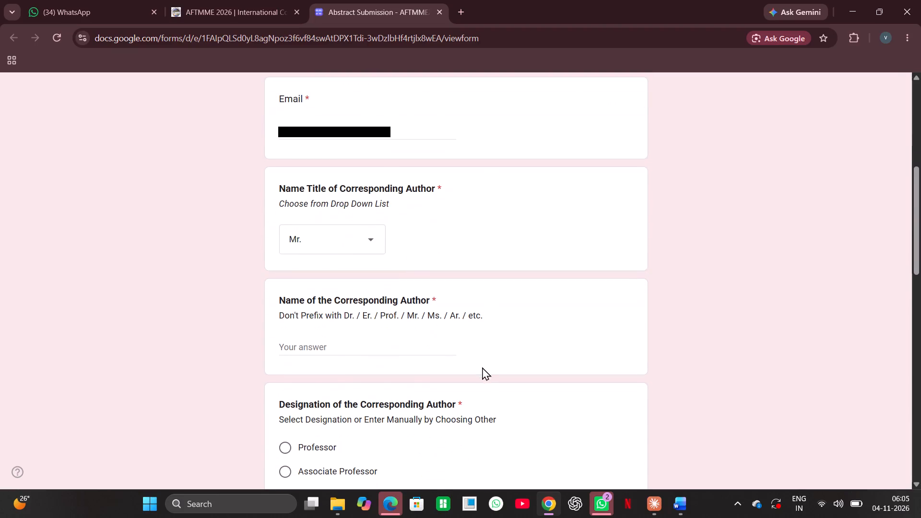
{"action": "left_click", "coordinate": [342, 344]}
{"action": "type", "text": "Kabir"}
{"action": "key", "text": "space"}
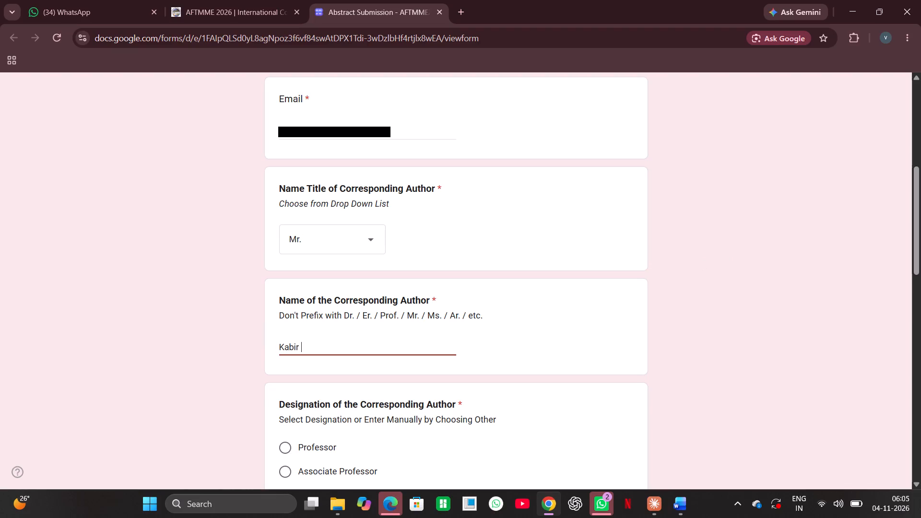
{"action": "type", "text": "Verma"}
Set the designation of the corresponding author to Research Scholar and check the answers above it.
{"action": "scroll", "coordinate": [732, 255], "scroll_direction": "down", "scroll_amount": 4}
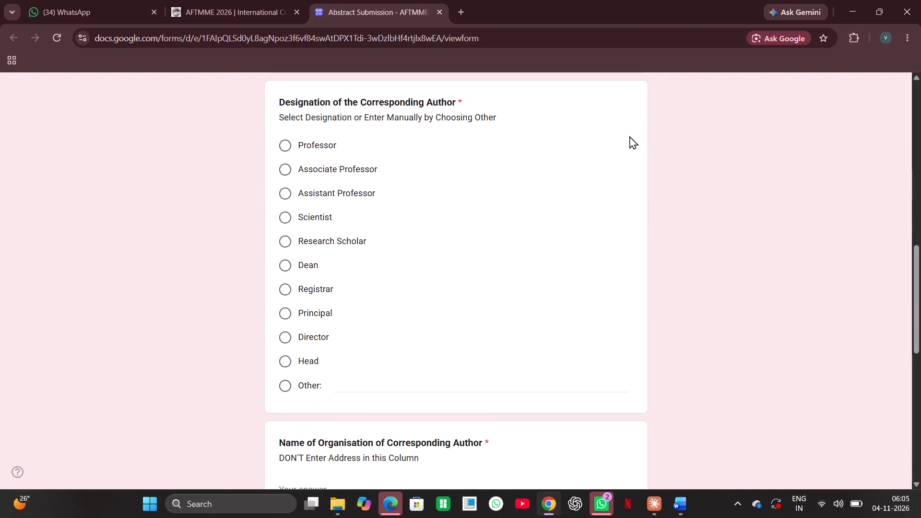
{"action": "left_click", "coordinate": [342, 239]}
{"action": "scroll", "coordinate": [439, 342], "scroll_direction": "up", "scroll_amount": 1}
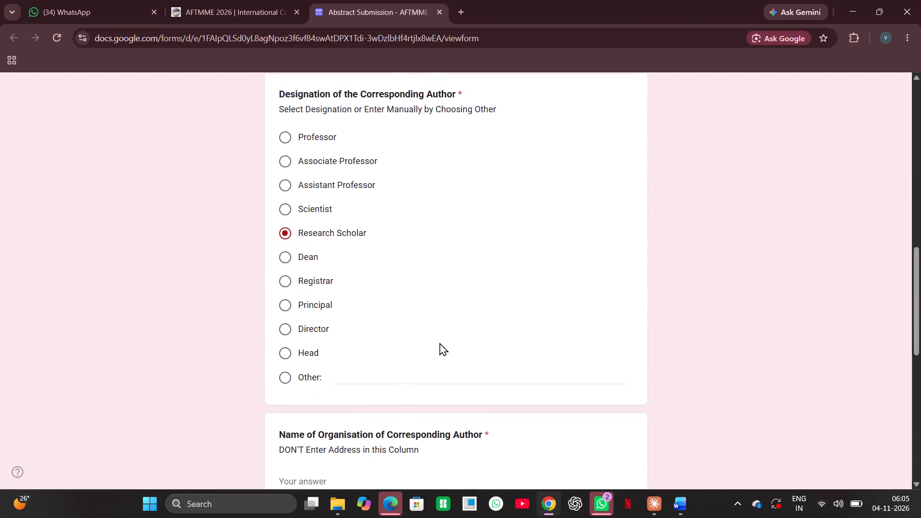
{"action": "scroll", "coordinate": [439, 342], "scroll_direction": "up", "scroll_amount": 1}
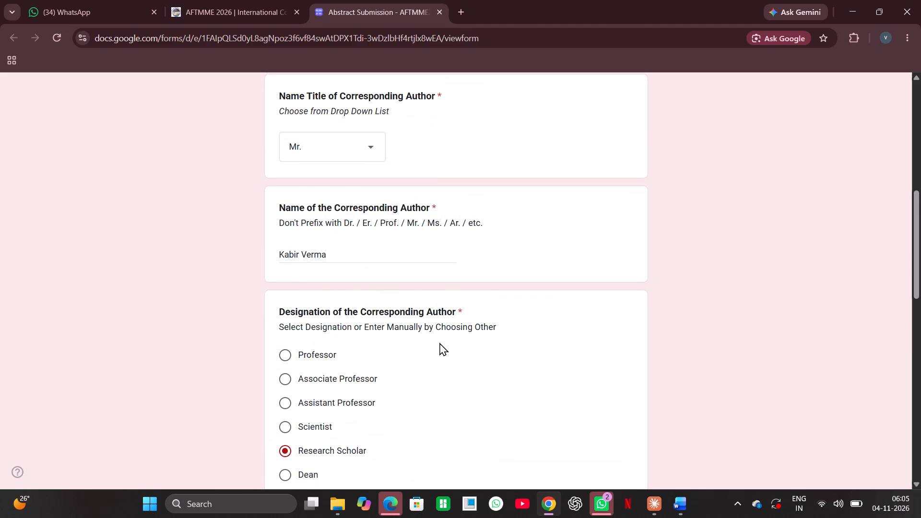
Enter "GNDEC, Ludiana" as the name of the corresponding author's organisation.
{"action": "scroll", "coordinate": [439, 342], "scroll_direction": "down", "scroll_amount": 2}
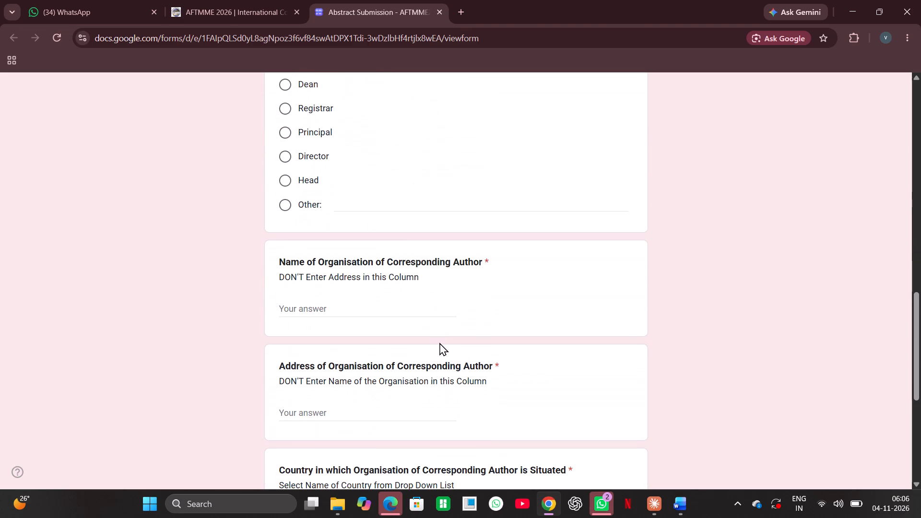
{"action": "scroll", "coordinate": [439, 342], "scroll_direction": "down", "scroll_amount": 1}
{"action": "left_click", "coordinate": [328, 307]}
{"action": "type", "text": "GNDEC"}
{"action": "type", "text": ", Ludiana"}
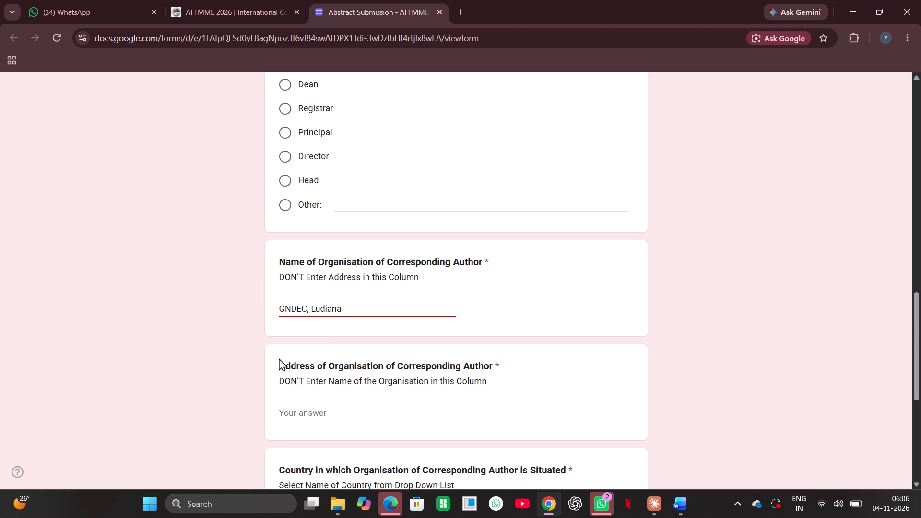
Enter "Ludhiana" as the address of the corresponding author's organisation.
{"action": "left_click", "coordinate": [308, 408]}
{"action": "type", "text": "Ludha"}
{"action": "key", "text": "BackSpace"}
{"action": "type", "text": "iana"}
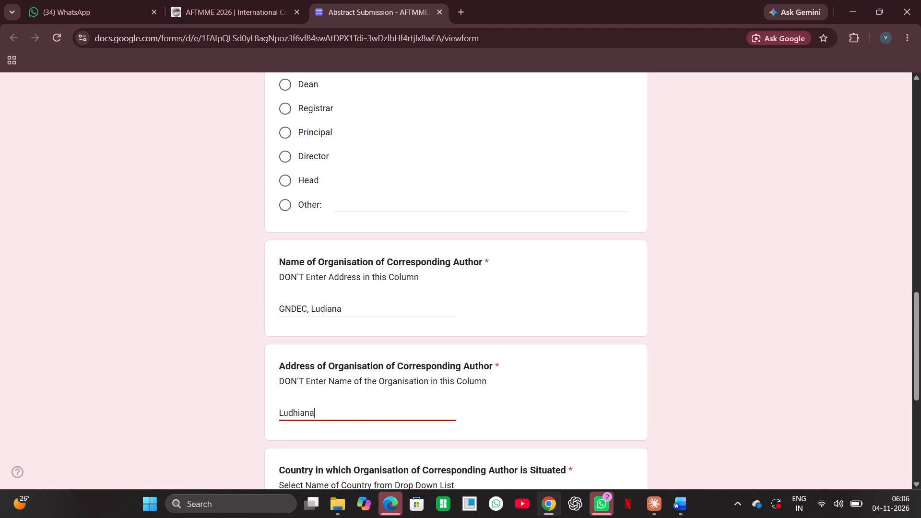
Open the country choices for the corresponding author's organisation.
{"action": "scroll", "coordinate": [308, 408], "scroll_direction": "down", "scroll_amount": 3}
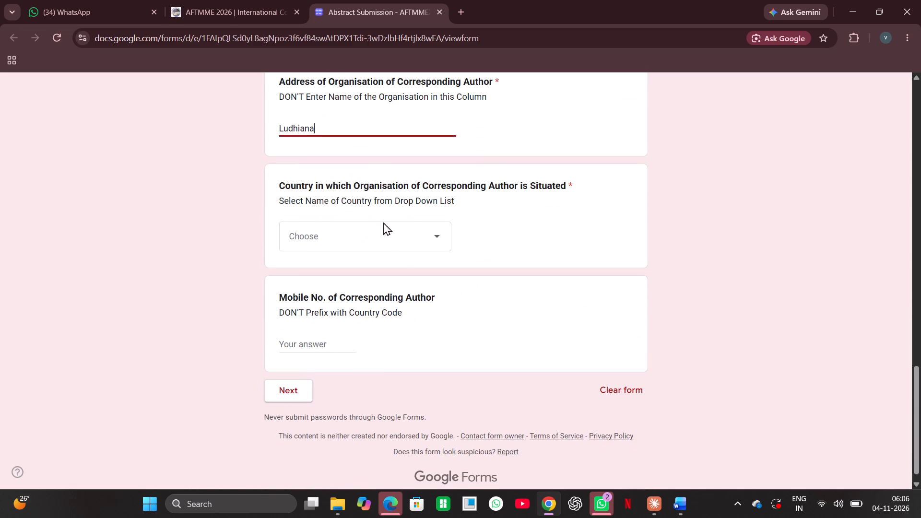
{"action": "left_click", "coordinate": [382, 233]}
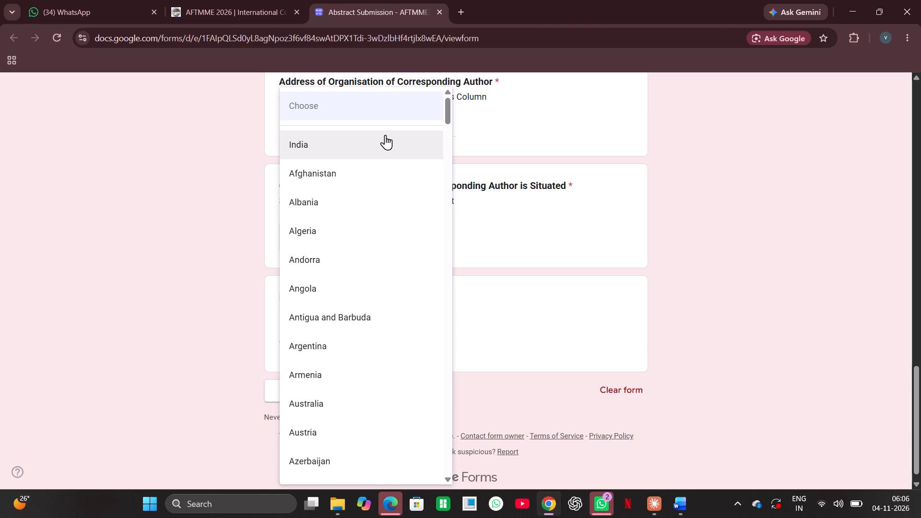
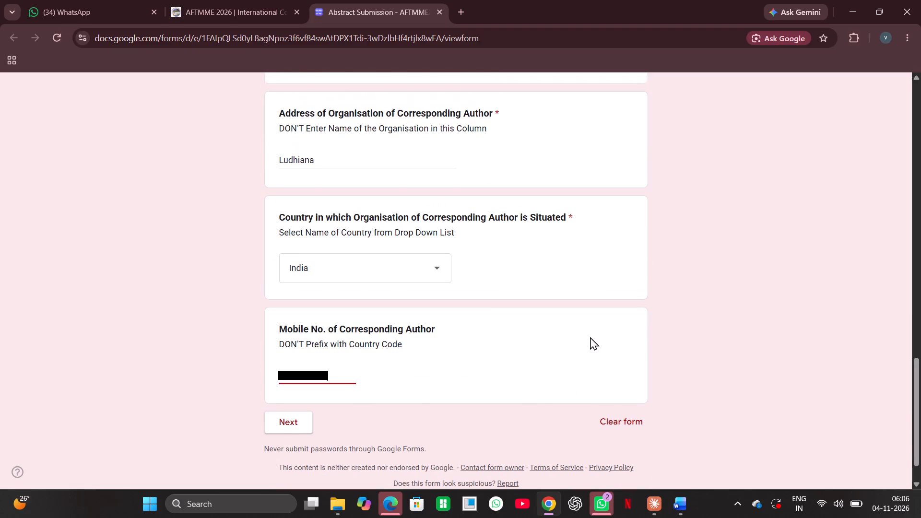
Review all the corresponding author answers on the form's first page, from the email down to the mobile number.
{"action": "scroll", "coordinate": [590, 337], "scroll_direction": "up", "scroll_amount": 2}
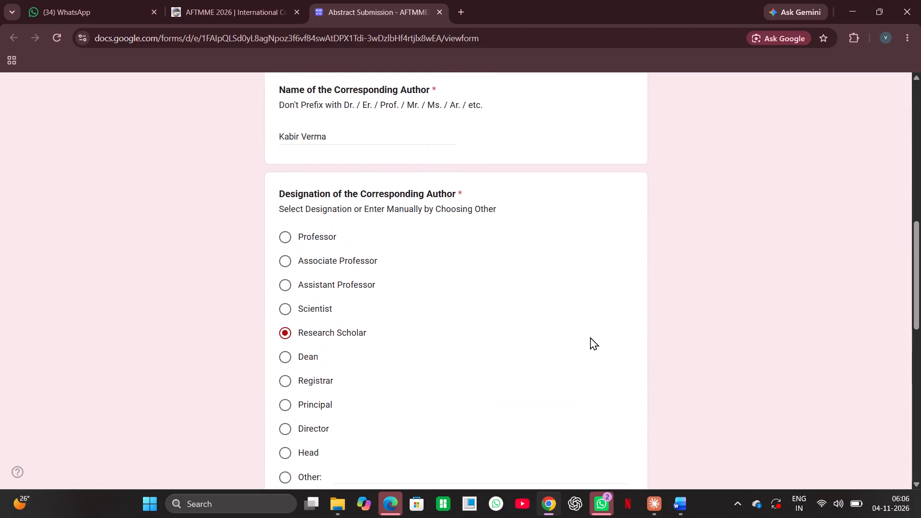
{"action": "scroll", "coordinate": [590, 337], "scroll_direction": "up", "scroll_amount": 3}
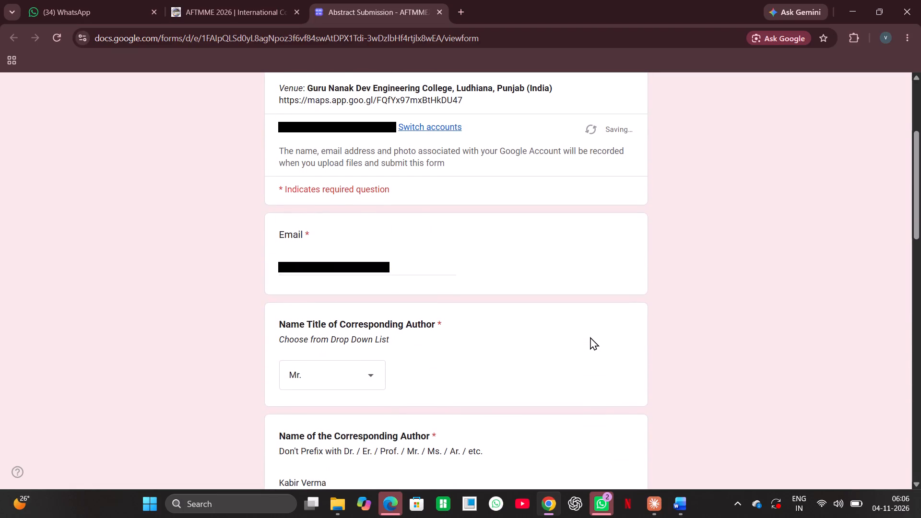
{"action": "scroll", "coordinate": [590, 337], "scroll_direction": "up", "scroll_amount": 2}
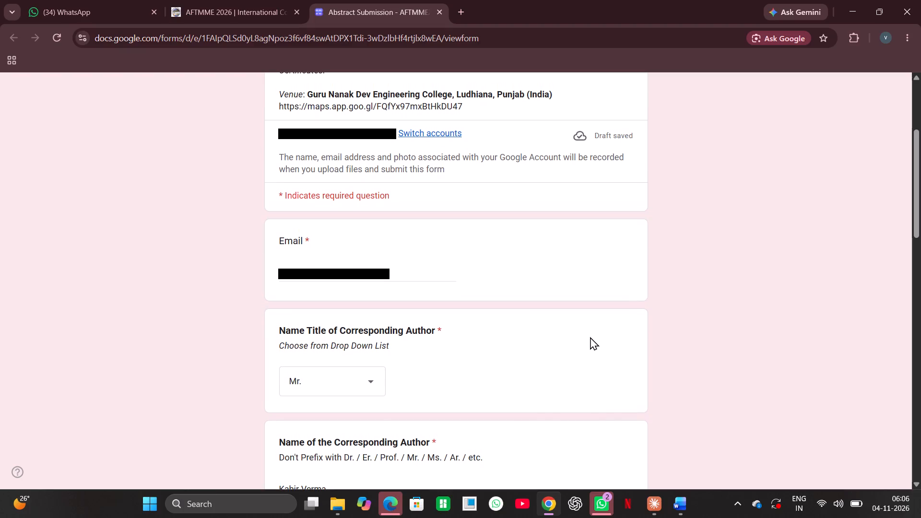
{"action": "scroll", "coordinate": [590, 337], "scroll_direction": "up", "scroll_amount": 1}
{"action": "scroll", "coordinate": [590, 337], "scroll_direction": "down", "scroll_amount": 2}
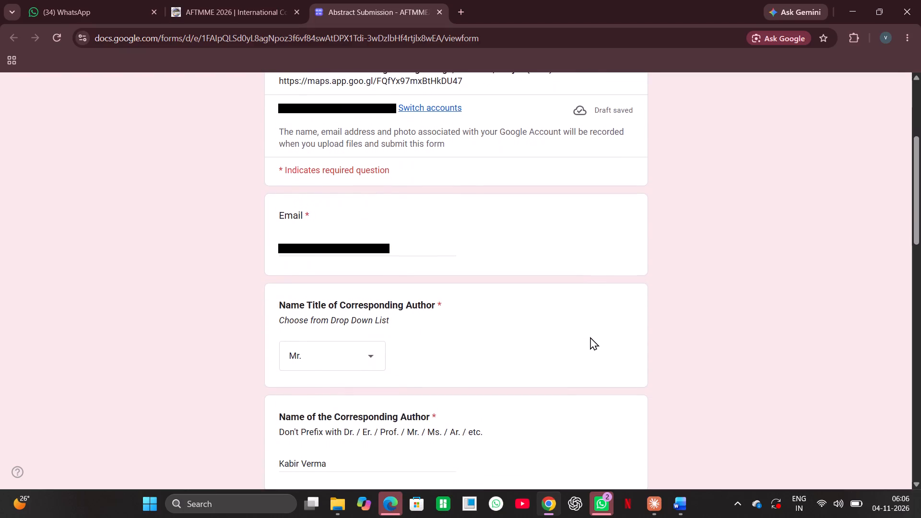
{"action": "scroll", "coordinate": [590, 337], "scroll_direction": "down", "scroll_amount": 1}
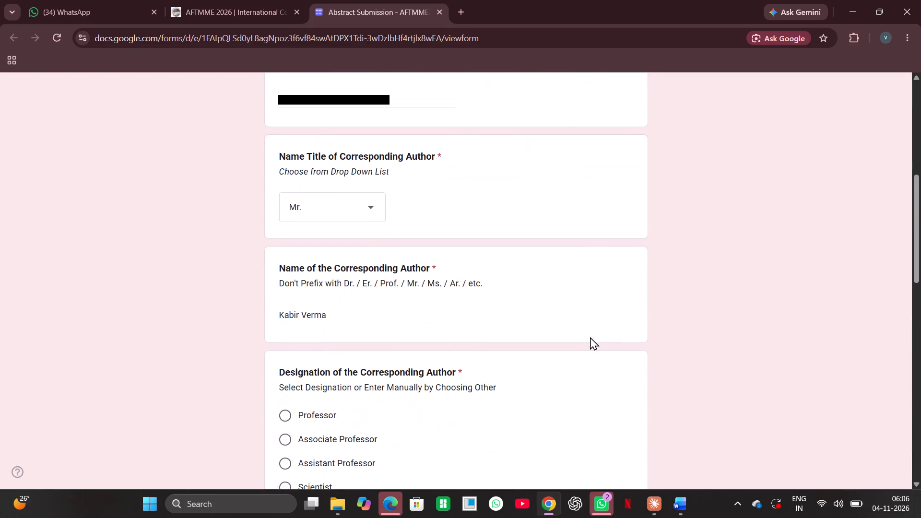
{"action": "scroll", "coordinate": [590, 337], "scroll_direction": "down", "scroll_amount": 4}
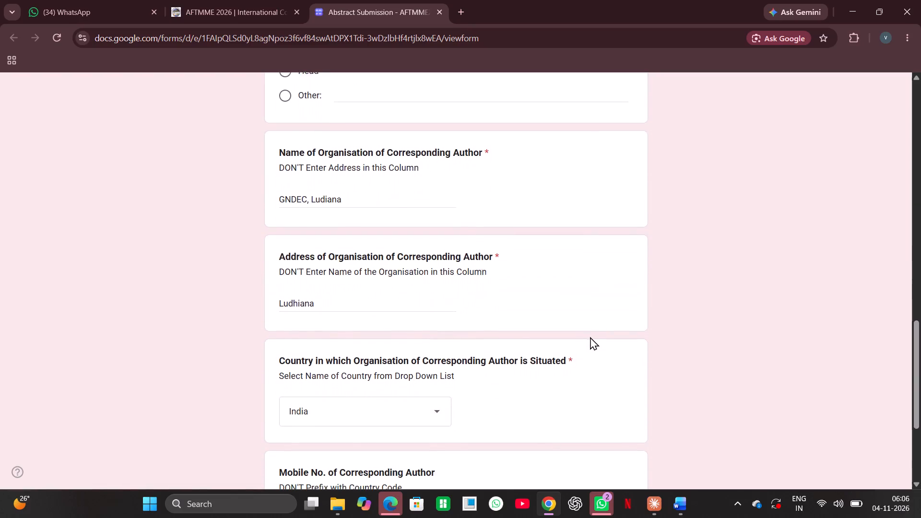
{"action": "scroll", "coordinate": [590, 337], "scroll_direction": "down", "scroll_amount": 3}
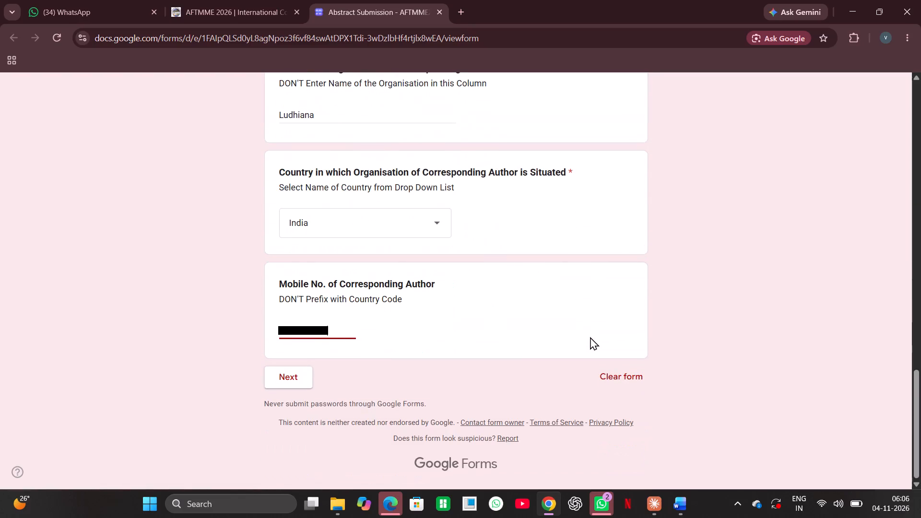
Continue to the Abstract Details section of the form and start the Title of the Abstract answer.
{"action": "left_click", "coordinate": [308, 381]}
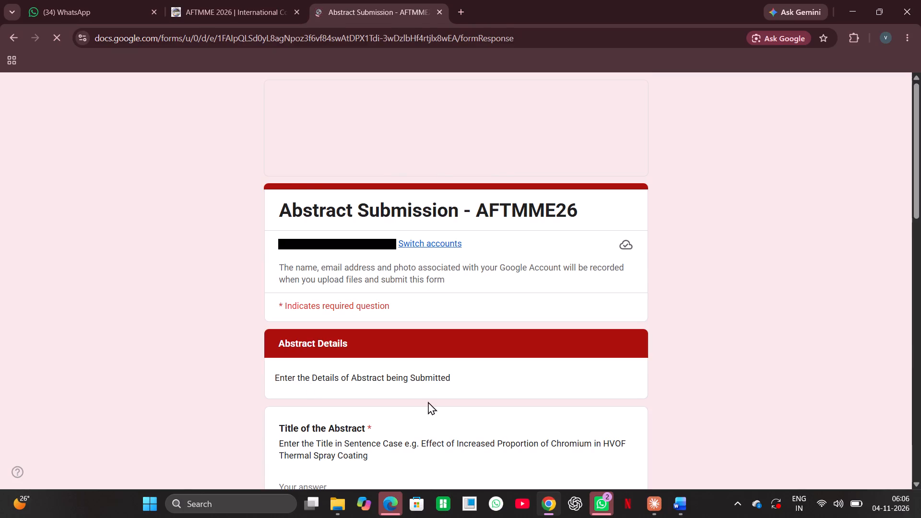
{"action": "scroll", "coordinate": [428, 401], "scroll_direction": "down", "scroll_amount": 2}
{"action": "left_click", "coordinate": [317, 333]}
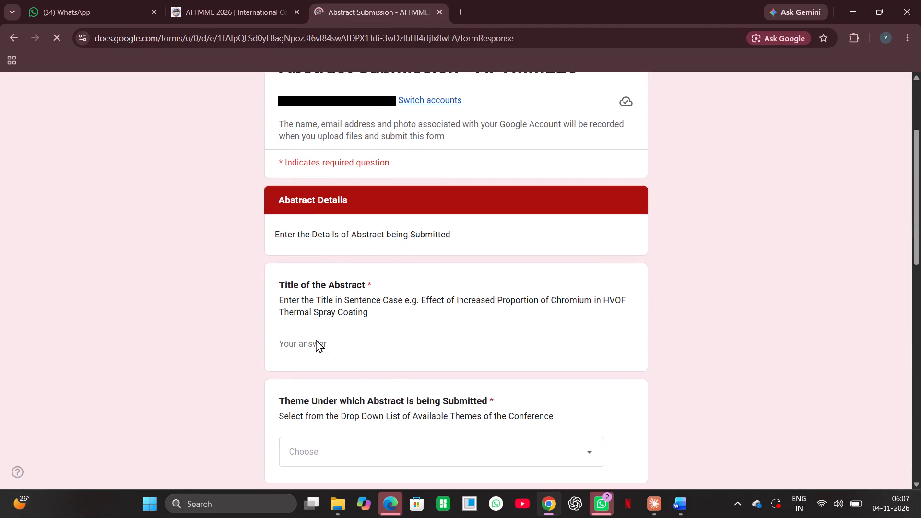
{"action": "left_click", "coordinate": [316, 340]}
Switch to the abstract document in Word and try to select the paper's title and subtitle.
{"action": "left_click", "coordinate": [676, 499]}
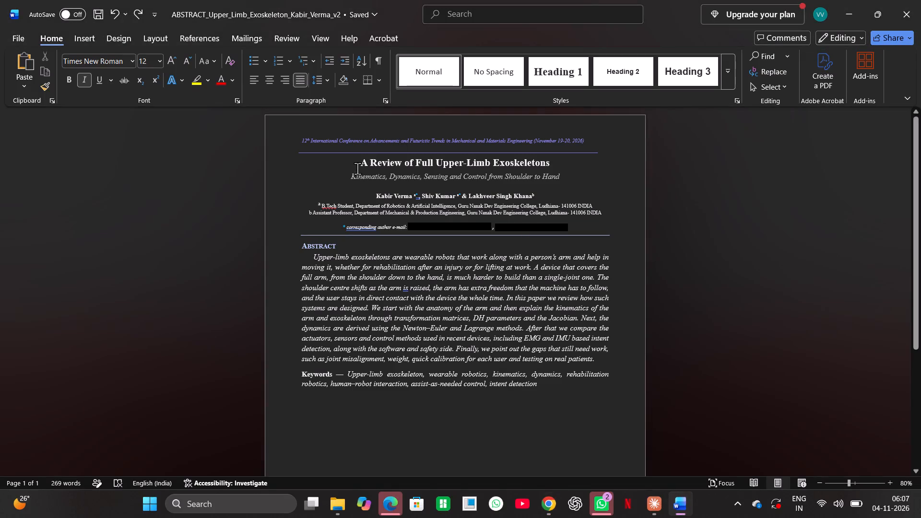
{"action": "left_click_drag", "start_coordinate": [360, 166], "coordinate": [368, 168]}
{"action": "left_click_drag", "start_coordinate": [368, 168], "coordinate": [368, 169]}
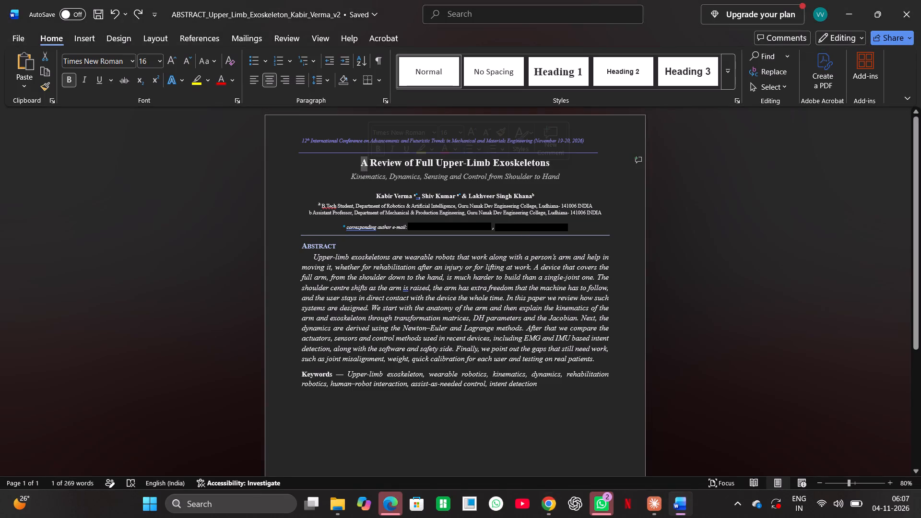
{"action": "left_click", "coordinate": [415, 265]}
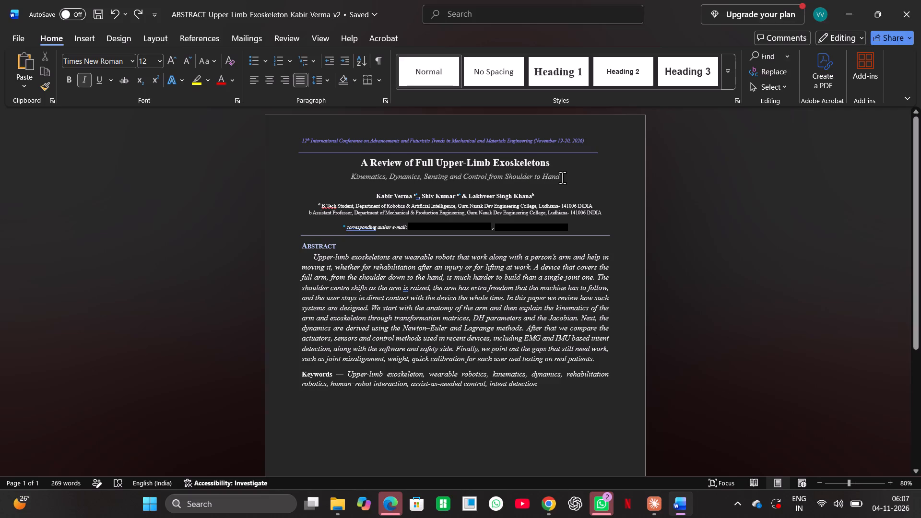
{"action": "left_click_drag", "start_coordinate": [562, 177], "coordinate": [556, 178]}
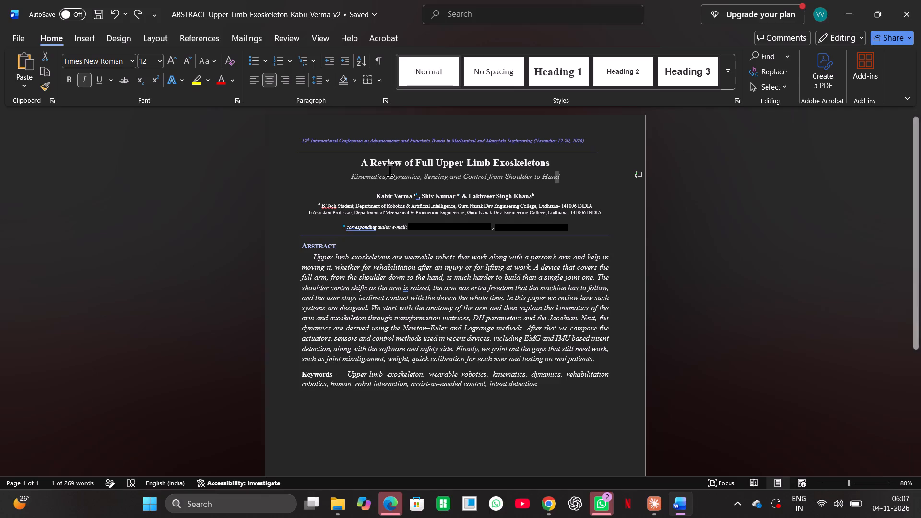
Remove the first-line indent from the Abstract paragraph beginning "Upper-limb exoskeletons are wearable robots".
{"action": "scroll", "coordinate": [390, 170], "scroll_direction": "up", "scroll_amount": 7, "text": "ctrl"}
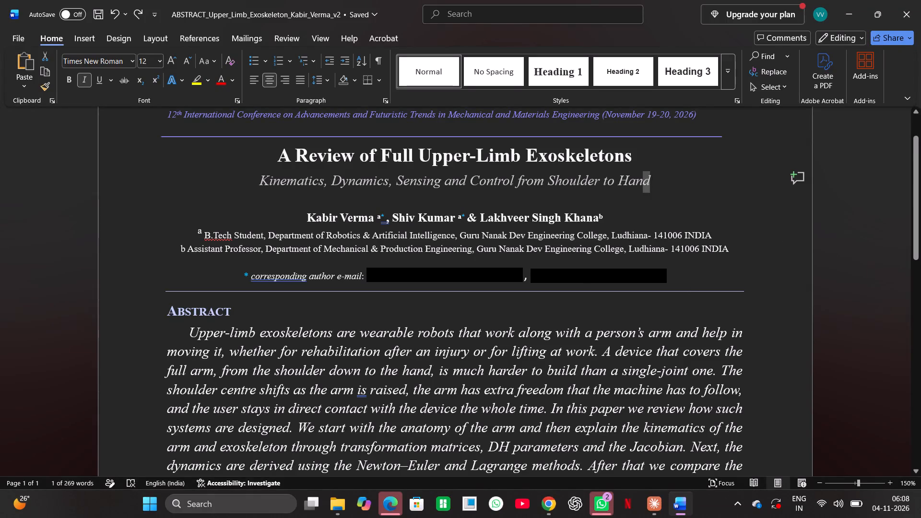
{"action": "left_click", "coordinate": [189, 336]}
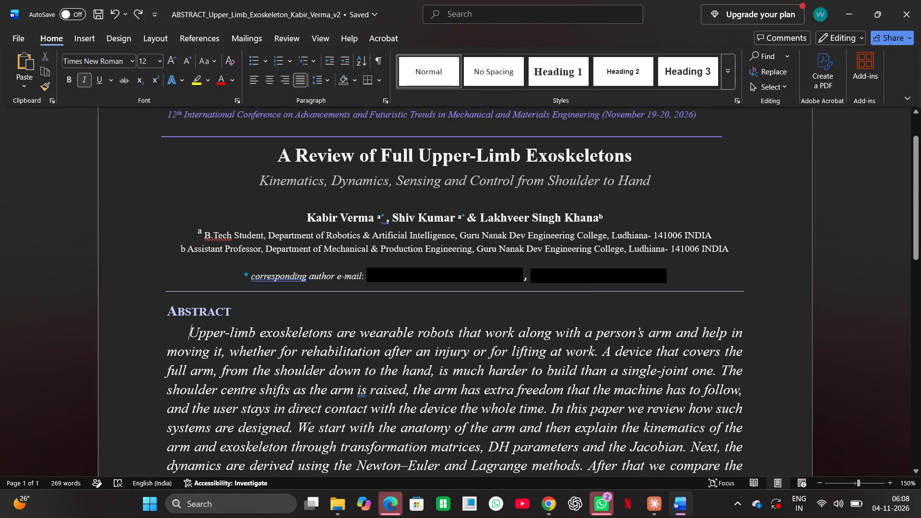
{"action": "key", "text": "BackSpace"}
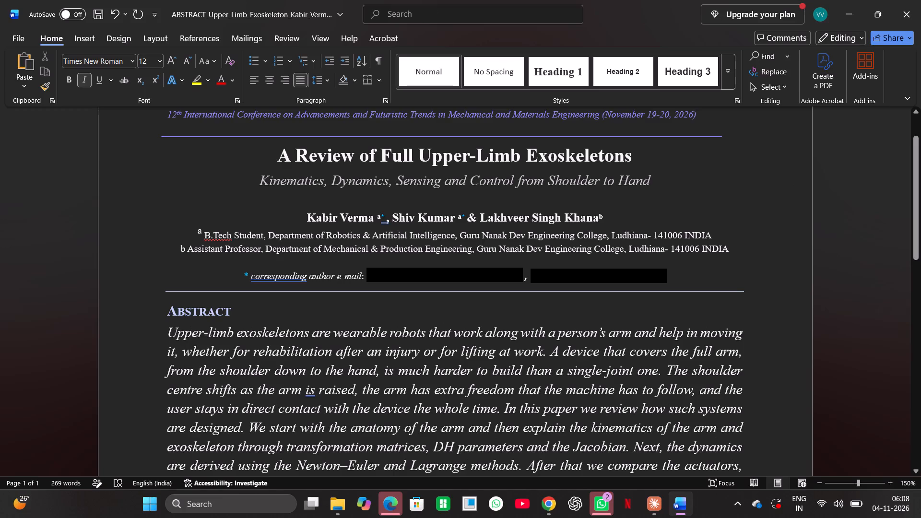
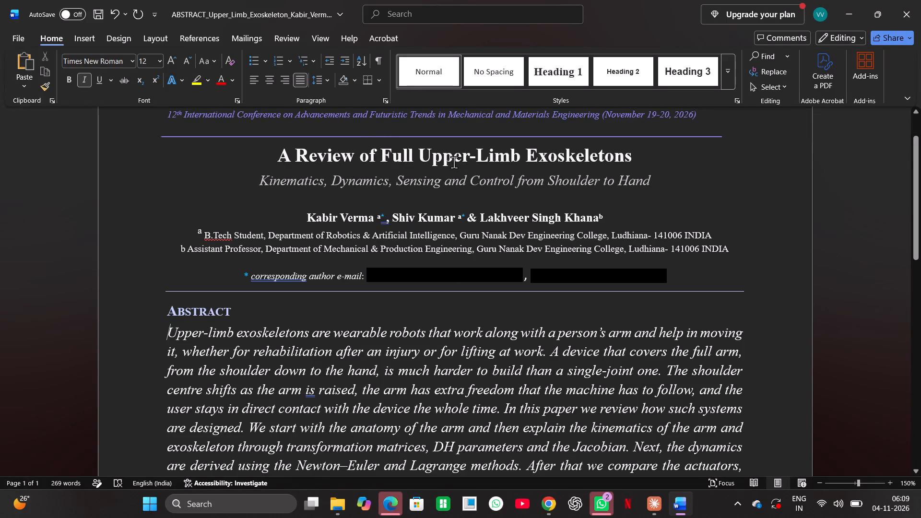
Delete the subtitle "Kinematics, Dynamics, Sensing and Control from Shoulder to Hand" along with its emptied line under the paper title.
{"action": "left_click_drag", "start_coordinate": [651, 180], "coordinate": [303, 198]}
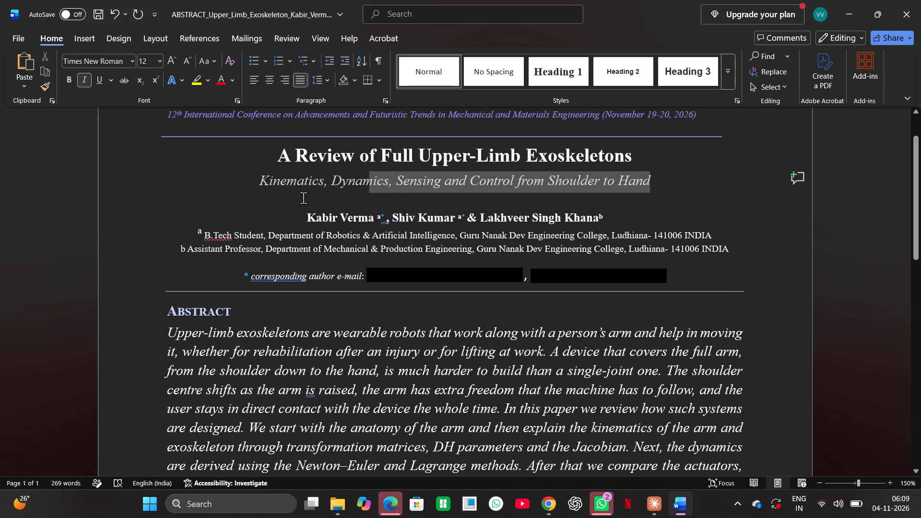
{"action": "left_click_drag", "start_coordinate": [303, 198], "coordinate": [261, 186]}
{"action": "key", "text": "BackSpace"}
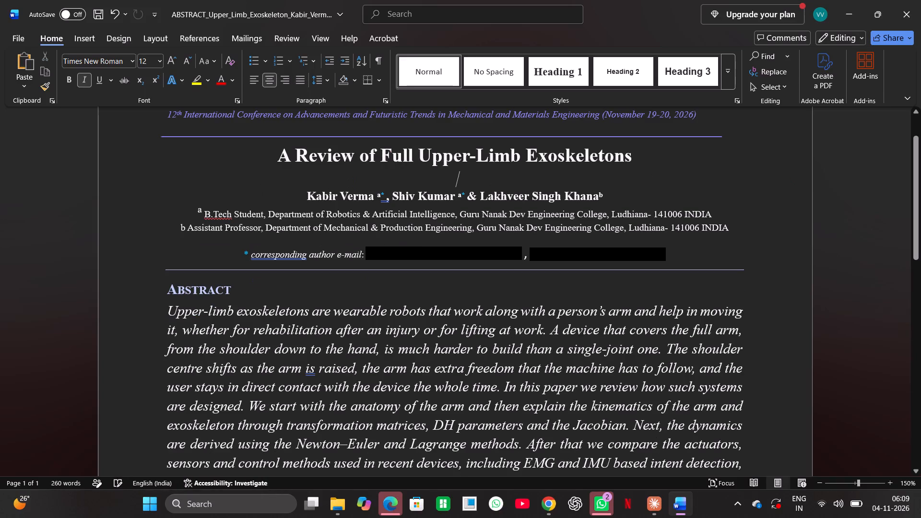
{"action": "key", "text": "BackSpace"}
{"action": "key", "text": "BackSpace"}
Extend the paper title after "Exoskeletons" with ": Design, Biomechanics, Sensing, and Intelligent Control".
{"action": "left_click", "coordinate": [648, 160]}
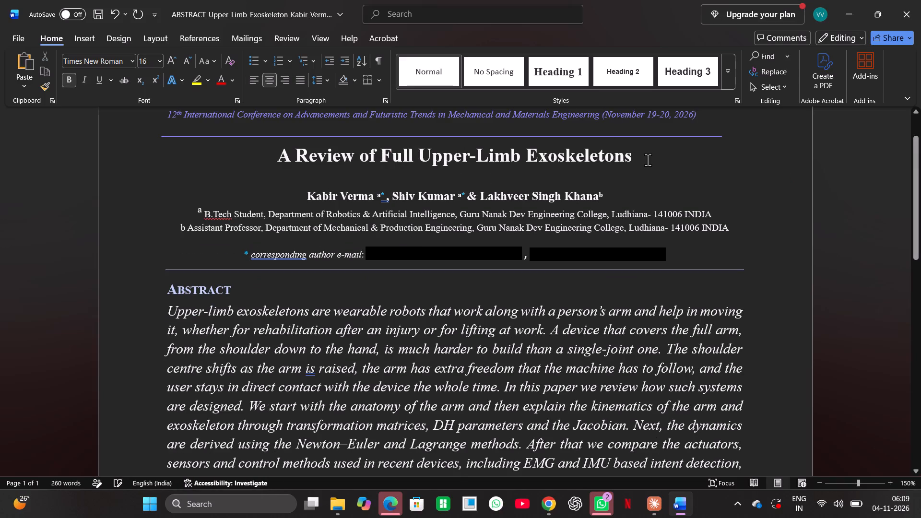
{"action": "type", "text": ":"}
{"action": "key", "text": "space"}
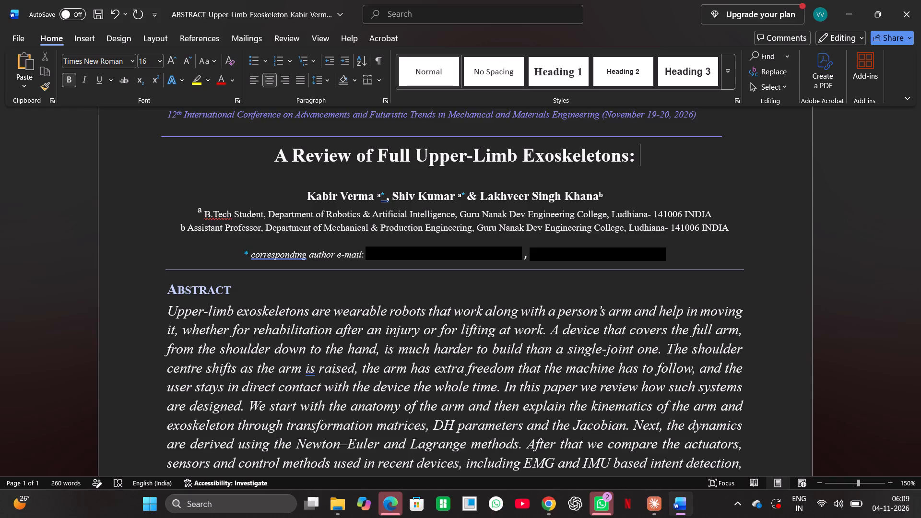
{"action": "type", "text": "Design"}
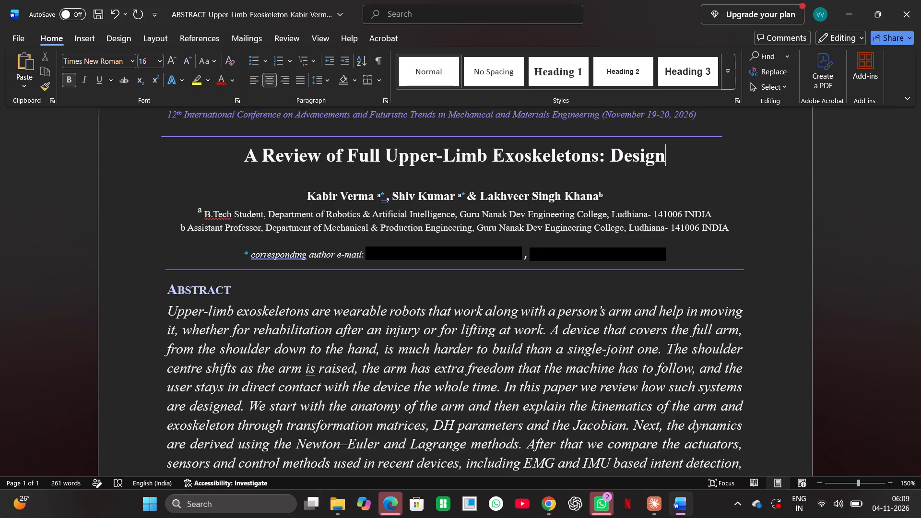
{"action": "type", "text": ", Bio"}
{"action": "type", "text": "mechanics"}
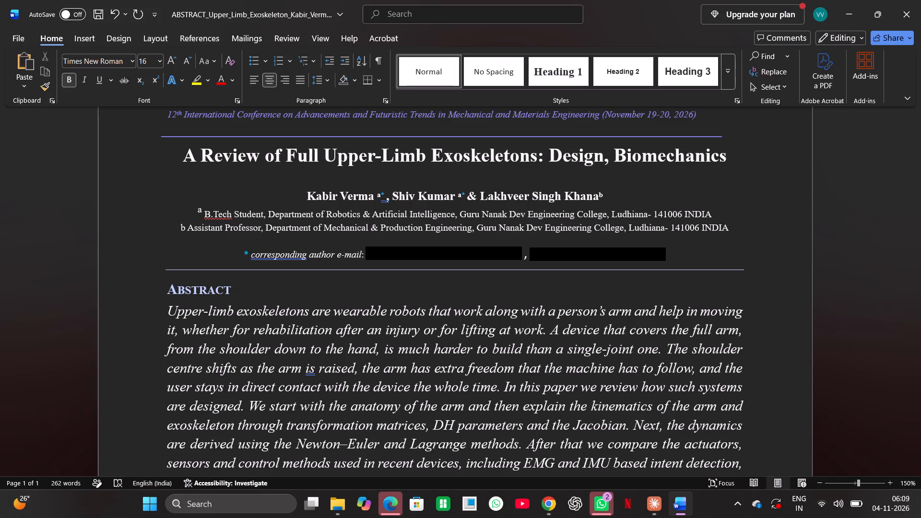
{"action": "type", "text": ", Sensing"}
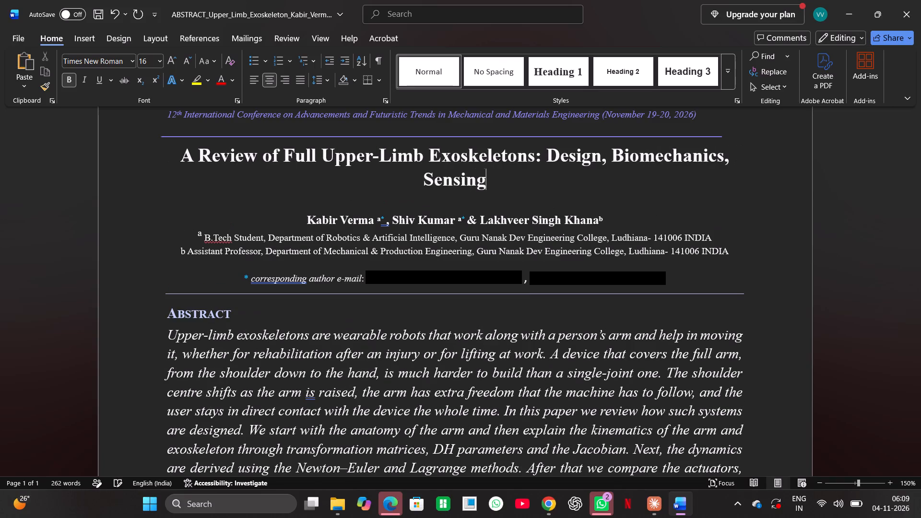
{"action": "type", "text": ", and"}
{"action": "key", "text": "space"}
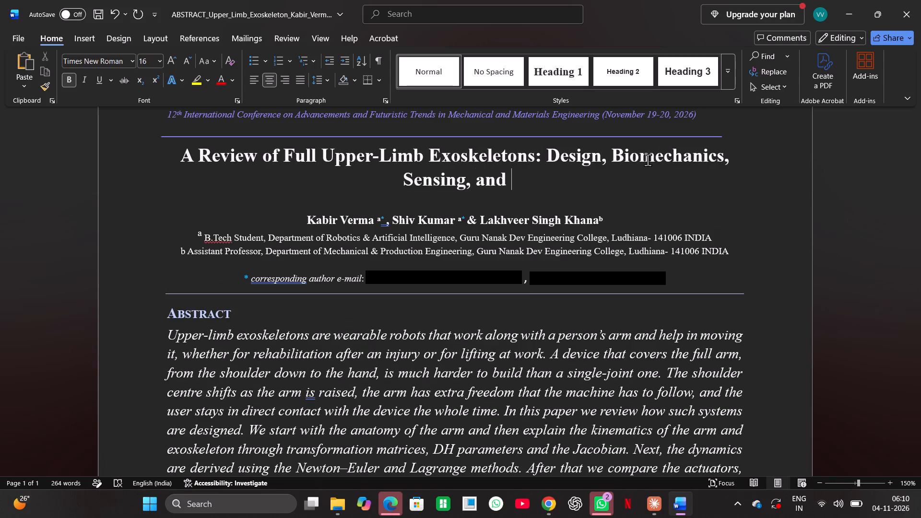
{"action": "type", "text": "Intelligen t"}
{"action": "key", "text": "BackSpace"}
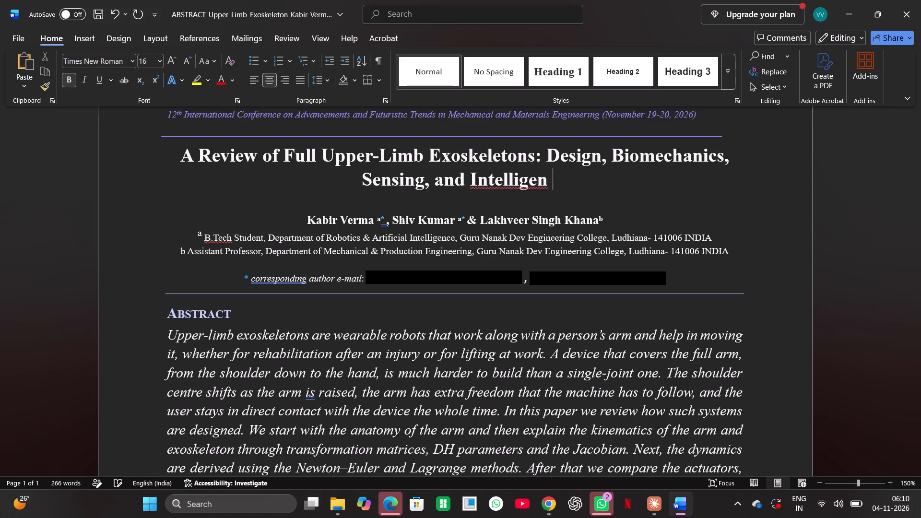
{"action": "key", "text": "BackSpace"}
{"action": "type", "text": "t"}
{"action": "key", "text": "space"}
{"action": "type", "text": "Control"}
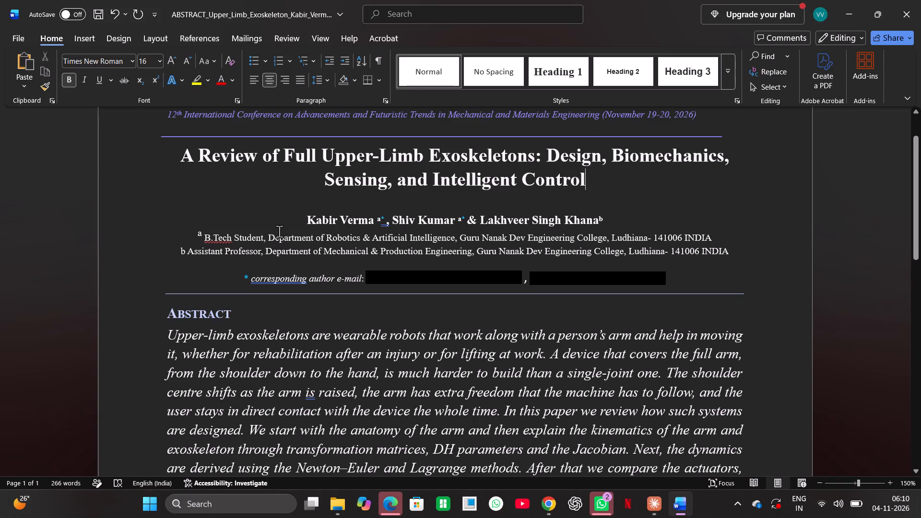
Remove the blank line between the paper title and the author names, and save the document.
{"action": "left_click", "coordinate": [291, 225]}
{"action": "left_click_drag", "start_coordinate": [449, 197], "coordinate": [358, 201]}
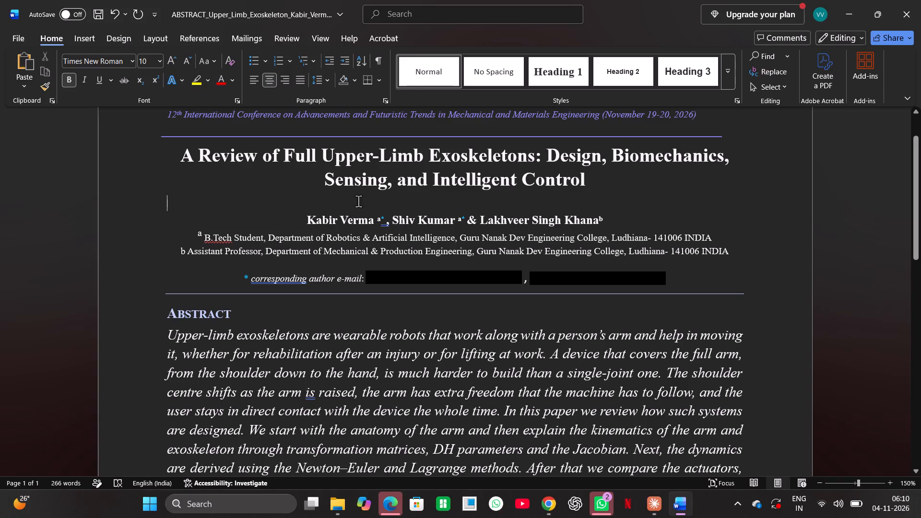
{"action": "left_click_drag", "start_coordinate": [358, 201], "coordinate": [369, 198]}
{"action": "double_click", "coordinate": [369, 198]}
{"action": "key", "text": "BackSpace"}
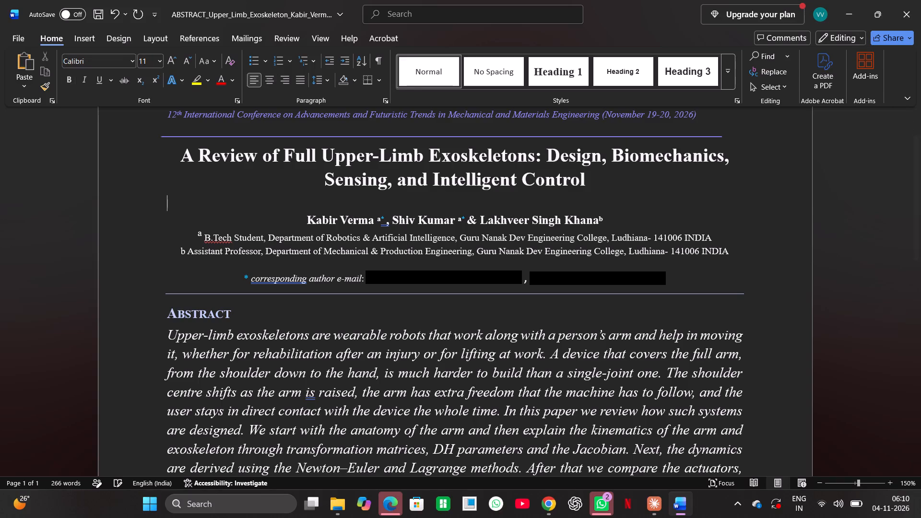
{"action": "key", "text": "BackSpace"}
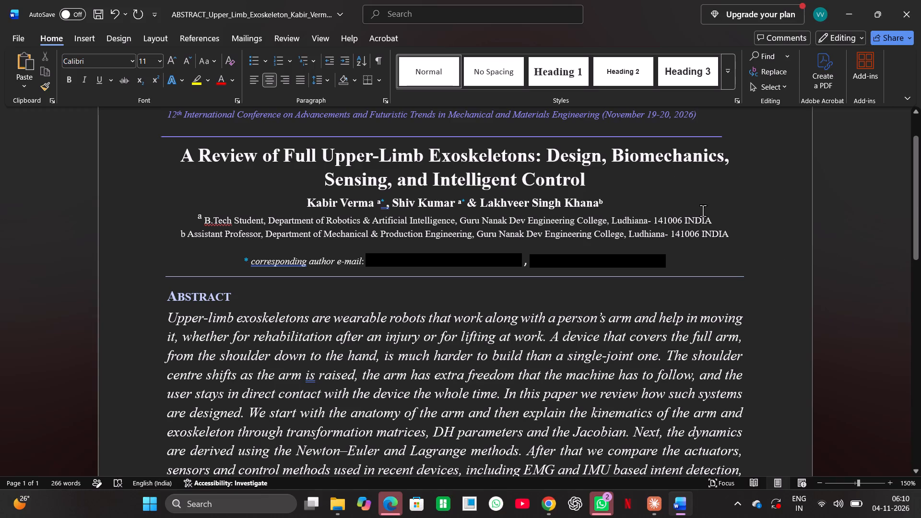
{"action": "left_click", "coordinate": [671, 158]}
{"action": "key", "text": "ctrl+s"}
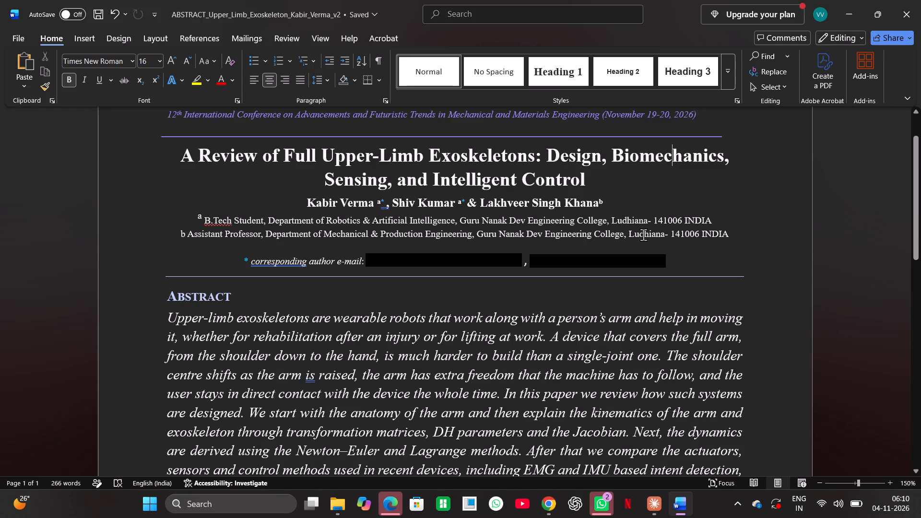
Copy the full paper title from the document into the Title of the Abstract answer of the submission form in Chrome.
{"action": "left_click_drag", "start_coordinate": [598, 182], "coordinate": [214, 159]}
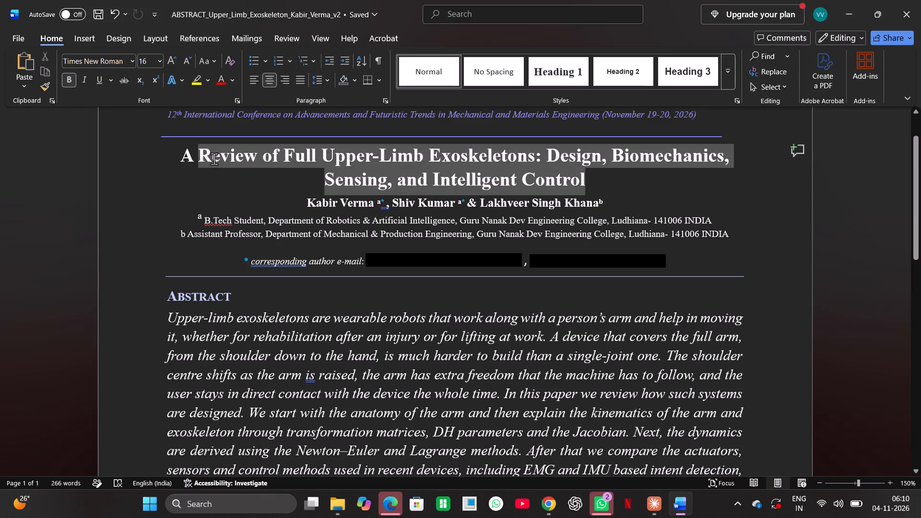
{"action": "left_click_drag", "start_coordinate": [214, 159], "coordinate": [187, 158]}
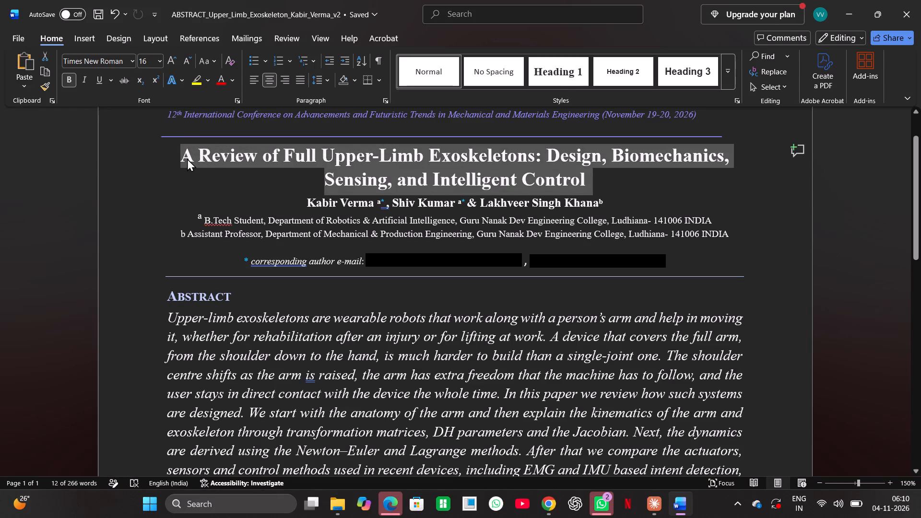
{"action": "key", "text": "ctrl+c"}
{"action": "left_click", "coordinate": [539, 510]}
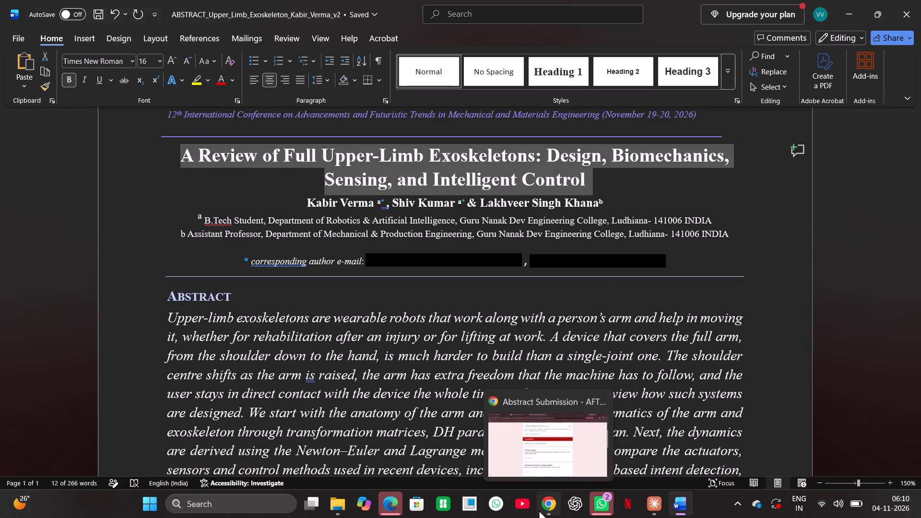
{"action": "left_click", "coordinate": [345, 348]}
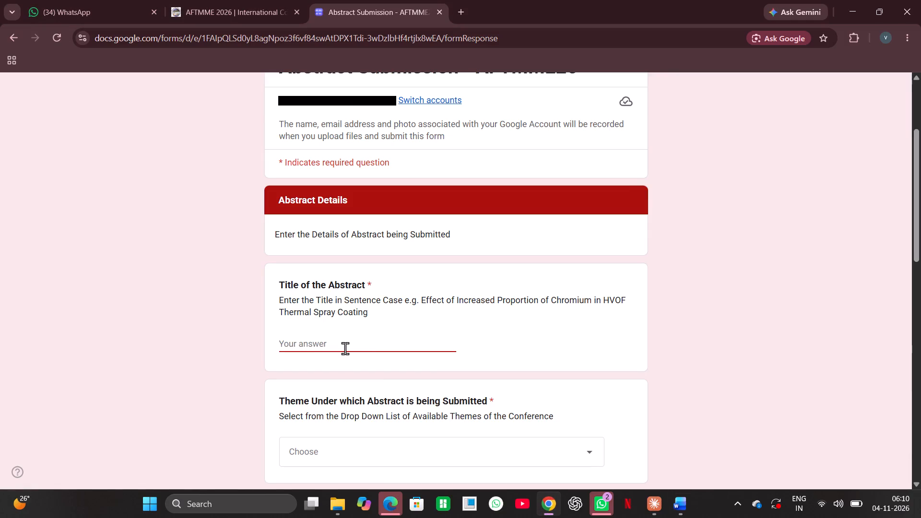
{"action": "key", "text": "ctrl+v"}
Set the theme of the abstract to "Track 4: Intelligent Systems & Digital Engineering".
{"action": "scroll", "coordinate": [425, 399], "scroll_direction": "down", "scroll_amount": 1}
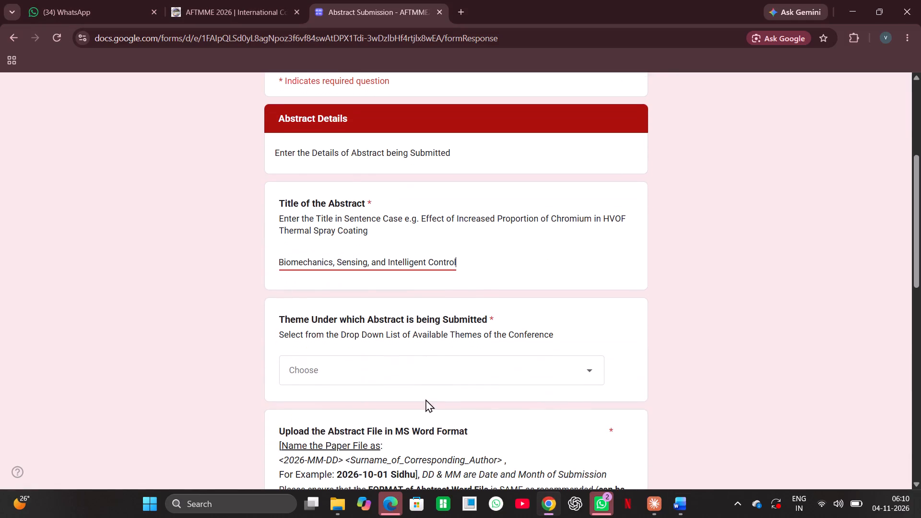
{"action": "left_click", "coordinate": [440, 374]}
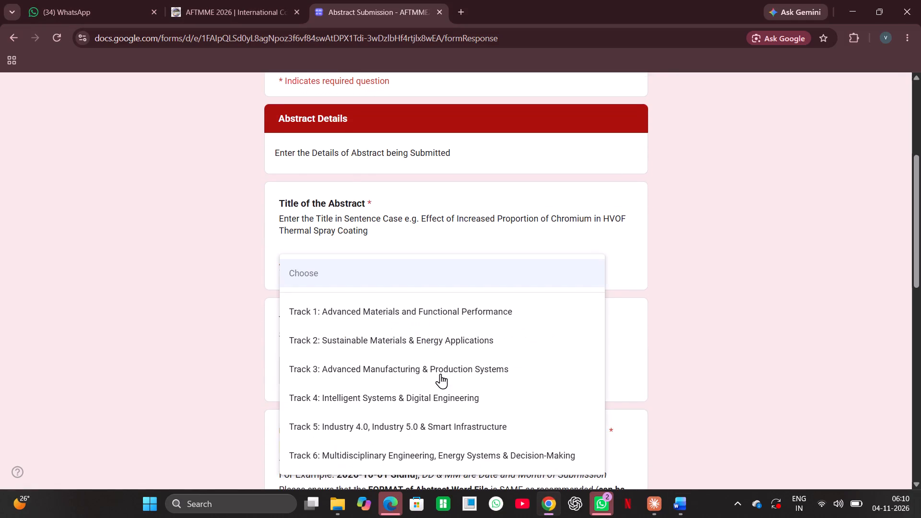
{"action": "scroll", "coordinate": [440, 374], "scroll_direction": "down", "scroll_amount": 1}
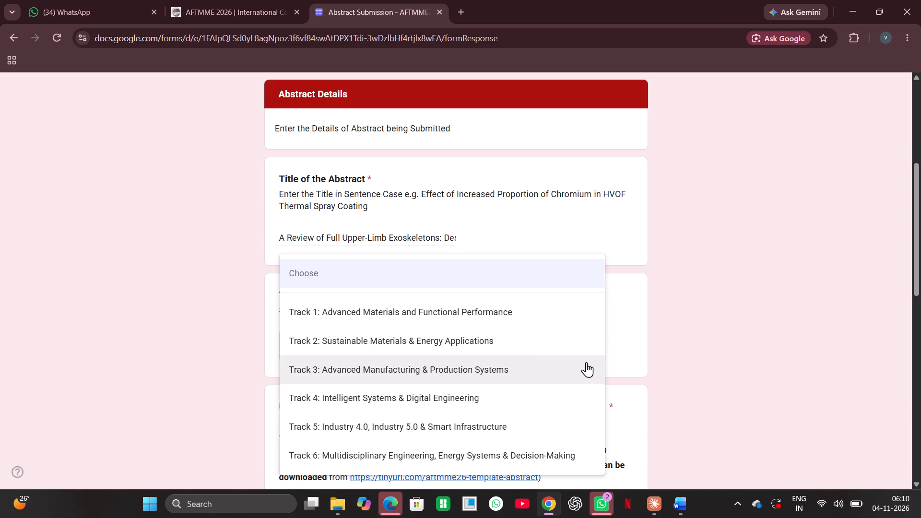
{"action": "left_click", "coordinate": [545, 395]}
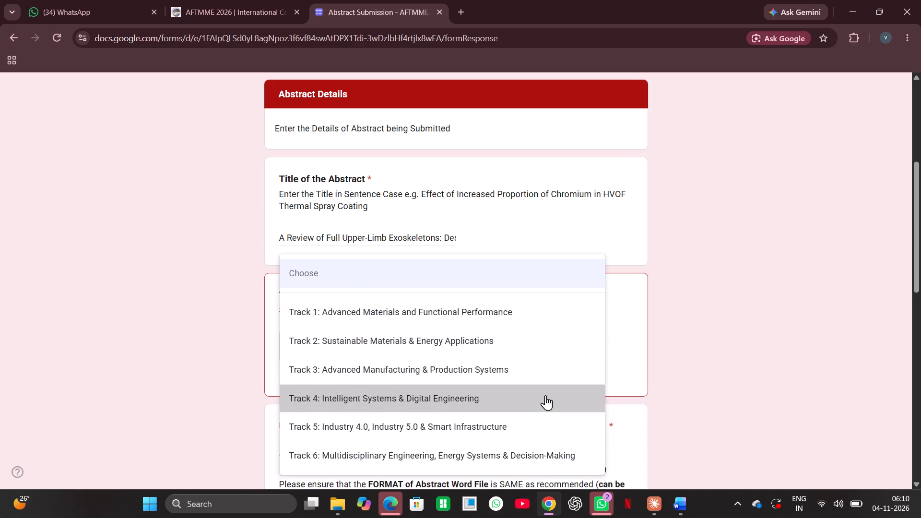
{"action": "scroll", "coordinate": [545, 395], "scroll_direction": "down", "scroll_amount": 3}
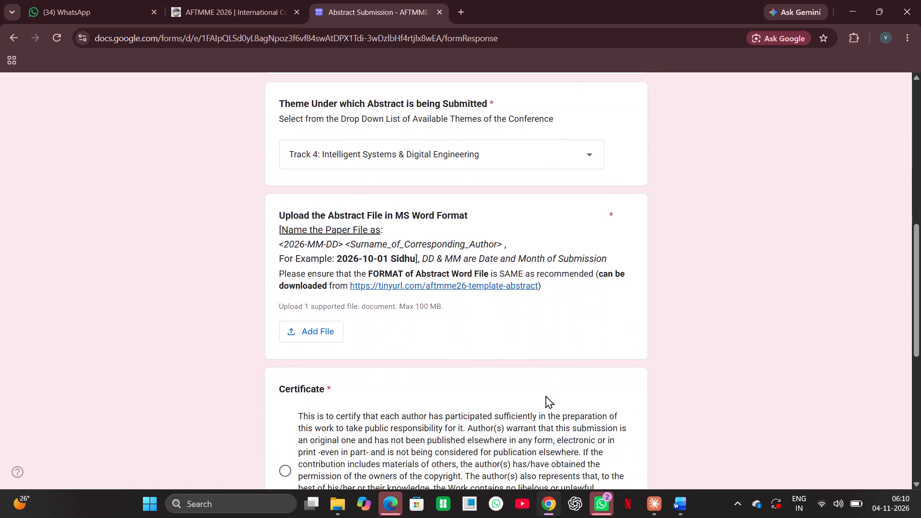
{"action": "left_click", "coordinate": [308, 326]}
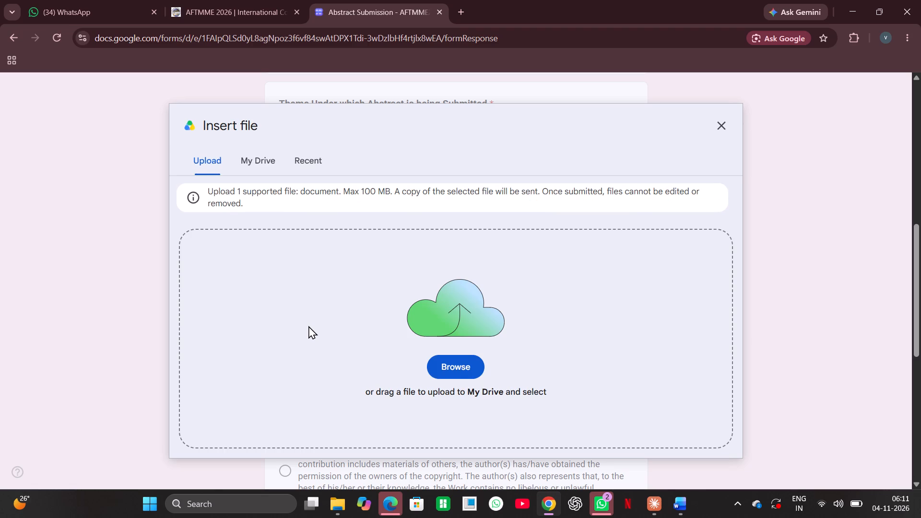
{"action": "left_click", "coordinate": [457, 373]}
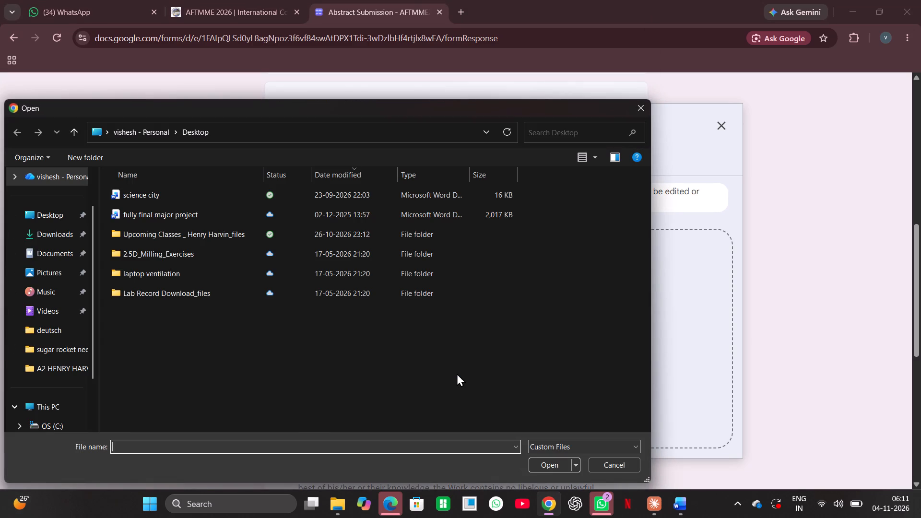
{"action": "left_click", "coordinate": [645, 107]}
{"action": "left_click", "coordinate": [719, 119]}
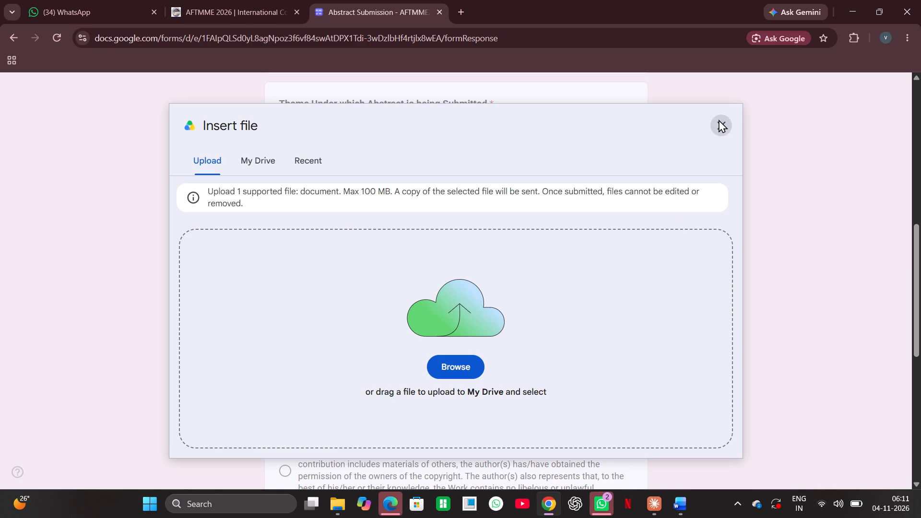
Switch to the abstract document in Word and save it again.
{"action": "left_click", "coordinate": [673, 509]}
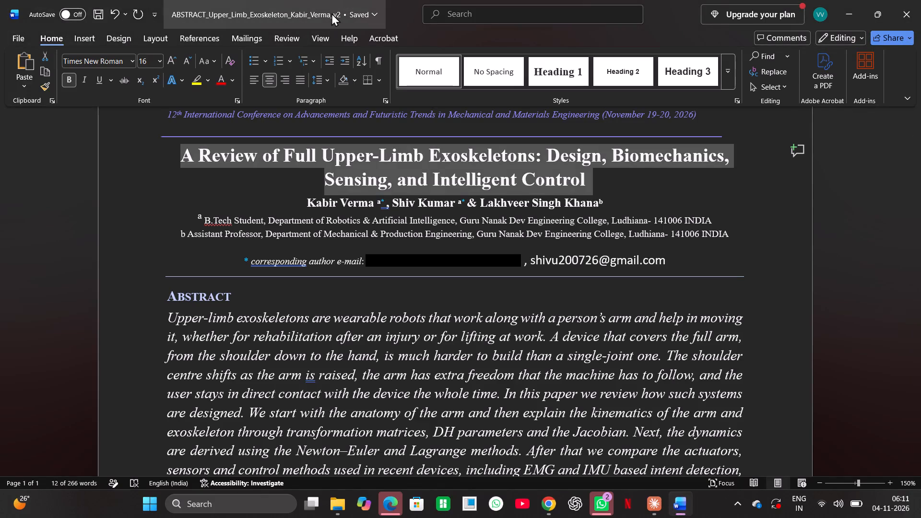
{"action": "key", "text": "ctrl+s"}
{"action": "key", "text": "ctrl+s"}
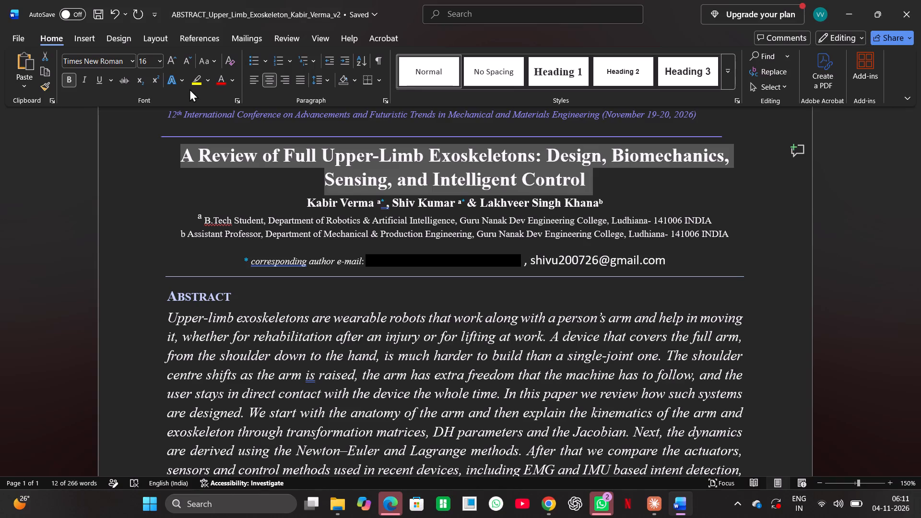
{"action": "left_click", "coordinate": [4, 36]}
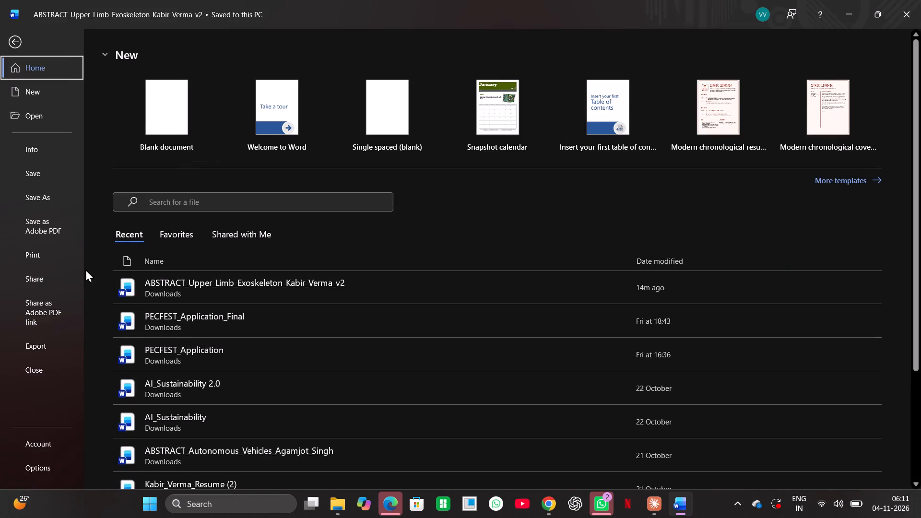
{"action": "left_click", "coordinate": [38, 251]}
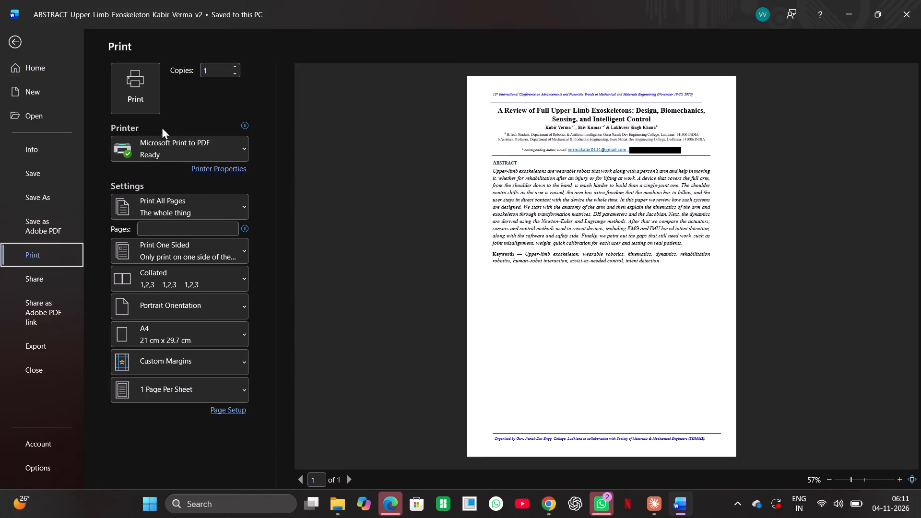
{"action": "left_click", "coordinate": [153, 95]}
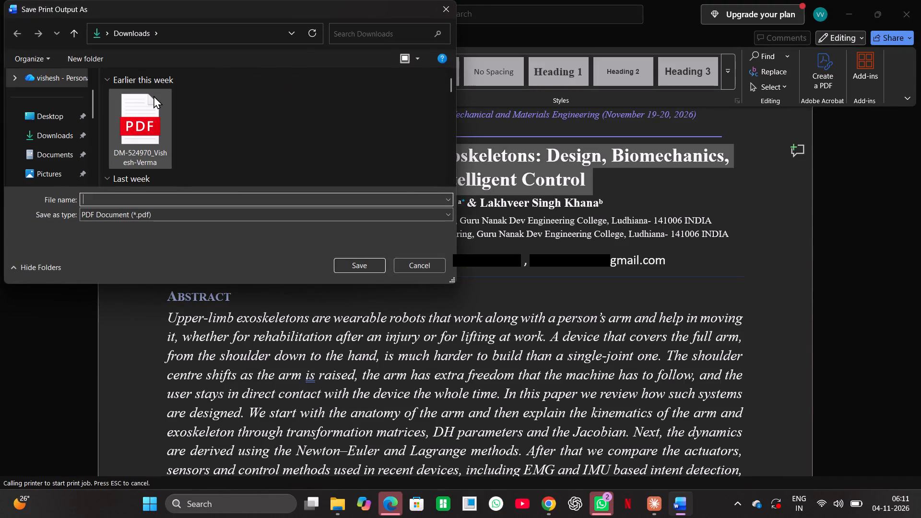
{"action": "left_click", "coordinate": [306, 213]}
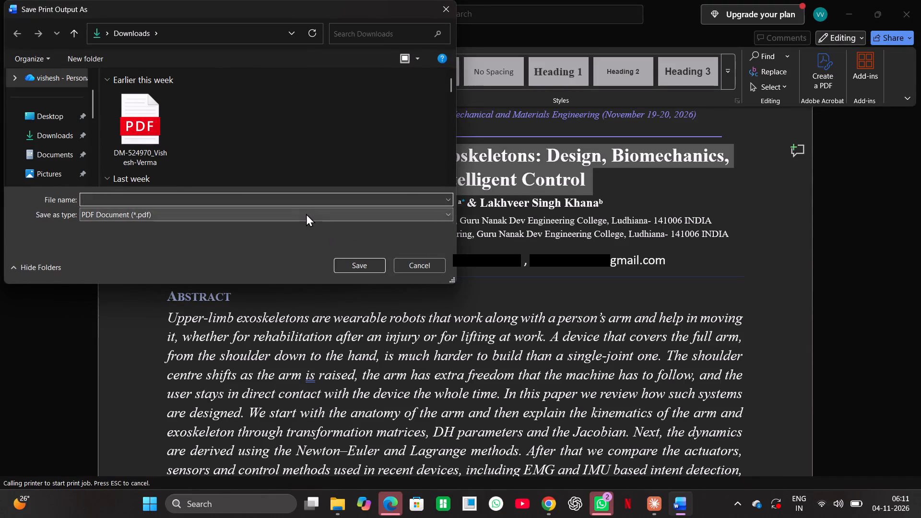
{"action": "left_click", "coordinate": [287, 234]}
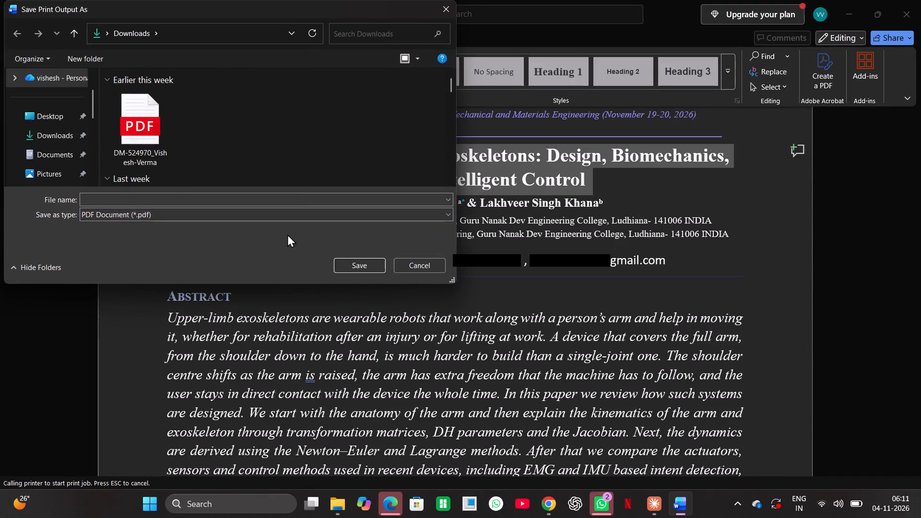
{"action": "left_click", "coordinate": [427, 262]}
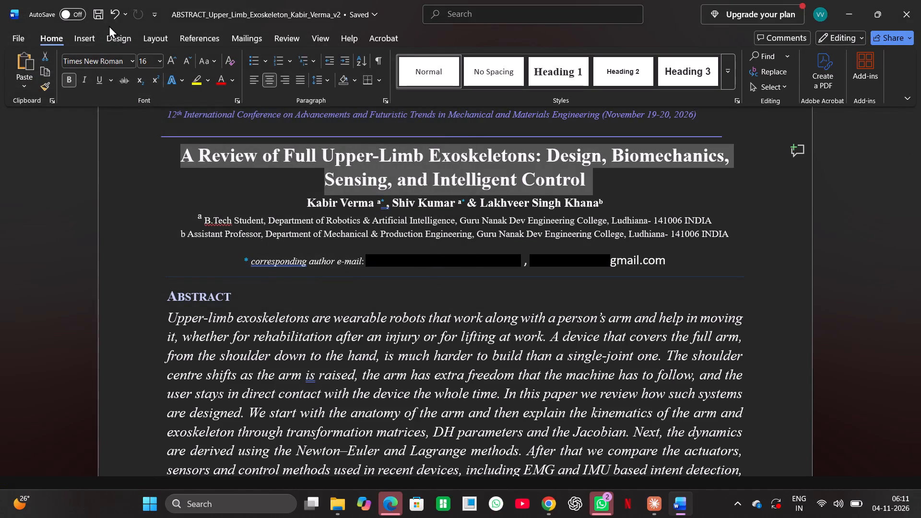
Save the abstract document again in Word.
{"action": "left_click", "coordinate": [18, 34]}
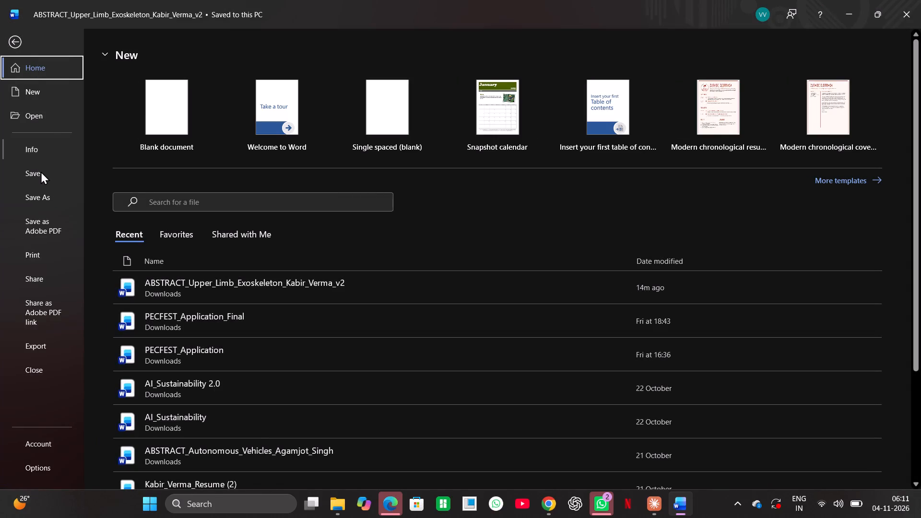
{"action": "left_click", "coordinate": [41, 171]}
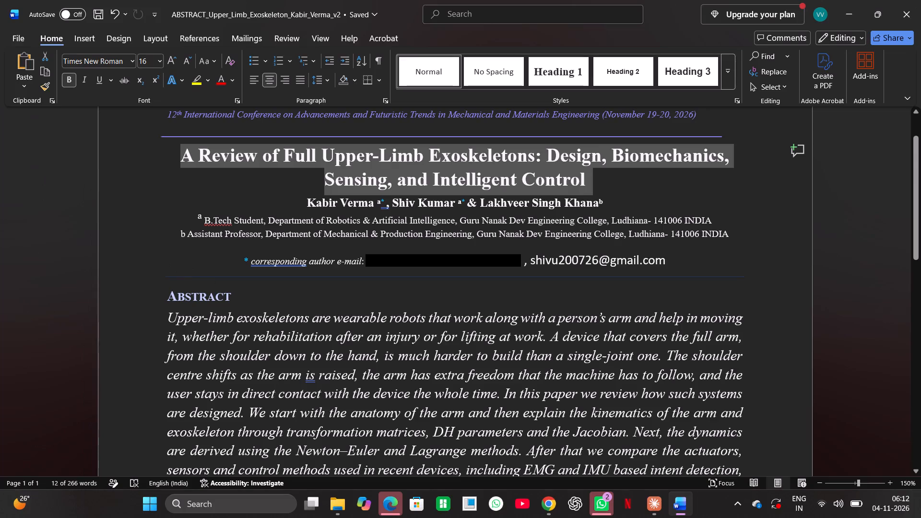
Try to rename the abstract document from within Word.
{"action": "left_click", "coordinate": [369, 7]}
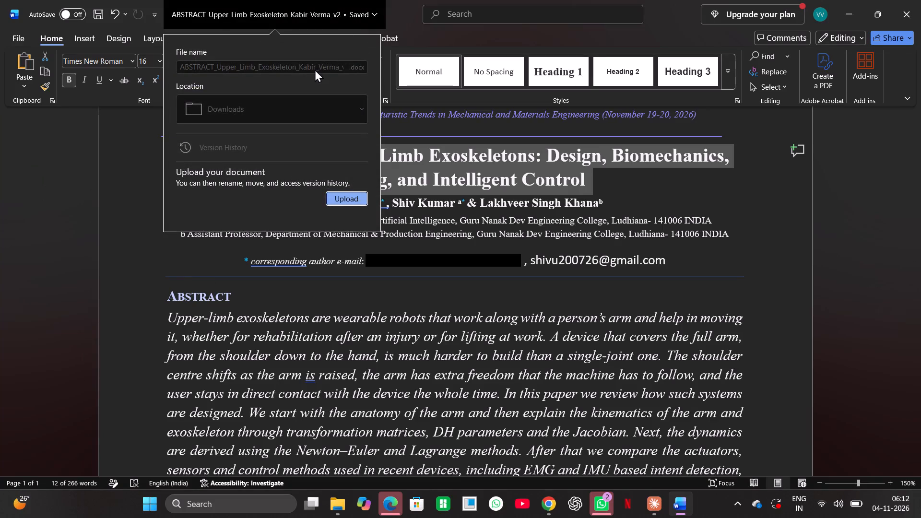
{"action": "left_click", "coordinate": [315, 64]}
Switch to File Explorer and rename the upper-limb exoskeleton abstract file in Downloads as "abstact_exoskeleton", closing Word so the rename can complete.
{"action": "left_click", "coordinate": [335, 511]}
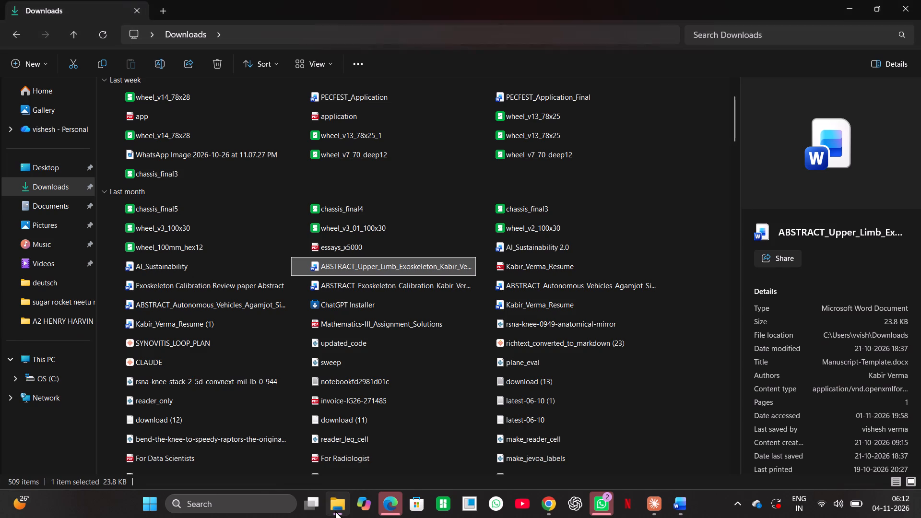
{"action": "left_click", "coordinate": [358, 261]}
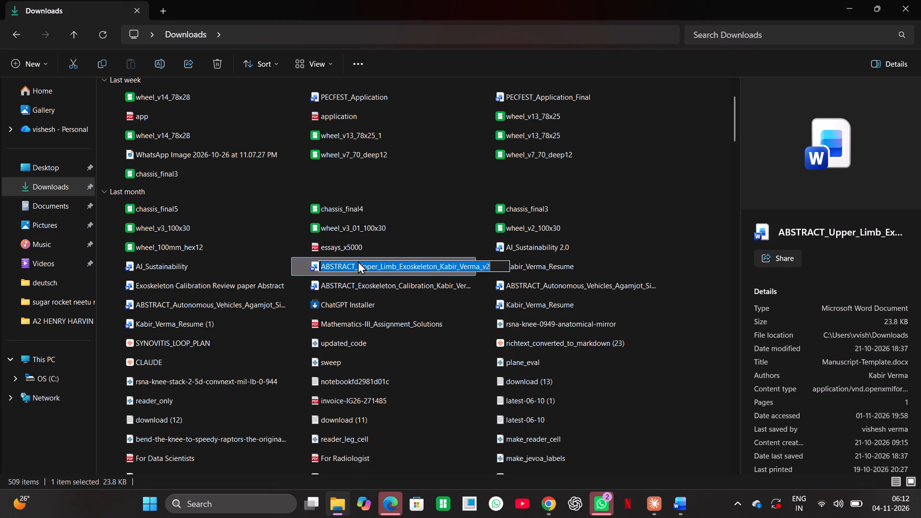
{"action": "key", "text": "BackSpace"}
{"action": "type", "text": "abstact"}
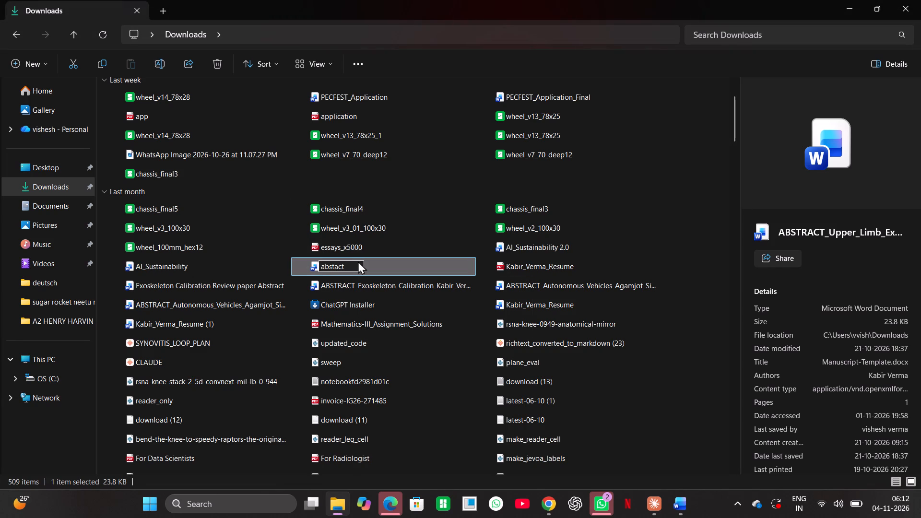
{"action": "key", "text": "shift+underscore"}
{"action": "type", "text": "exoskeleton"}
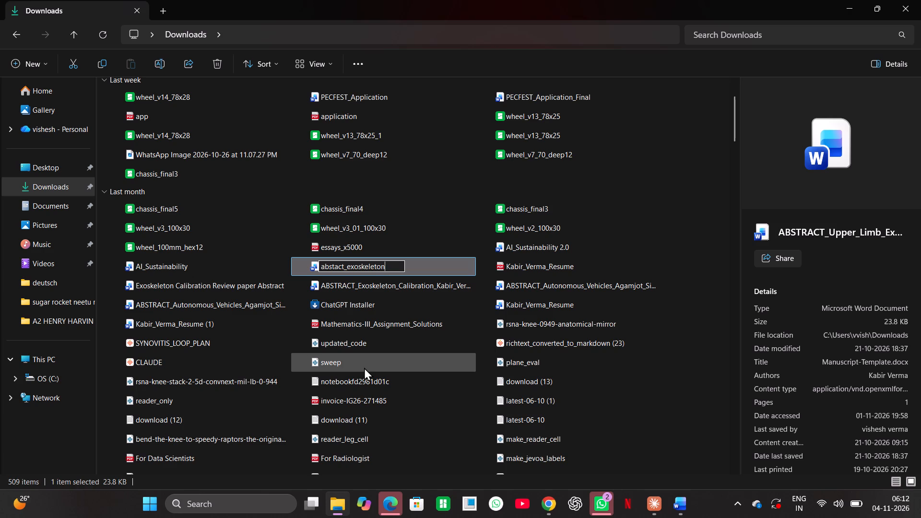
{"action": "key", "text": "Return"}
{"action": "key", "text": "Return"}
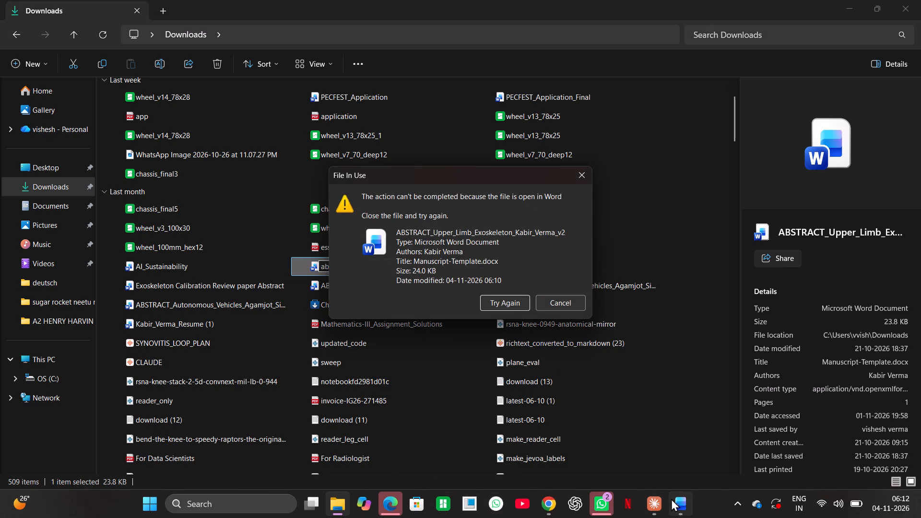
{"action": "left_click", "coordinate": [727, 400]}
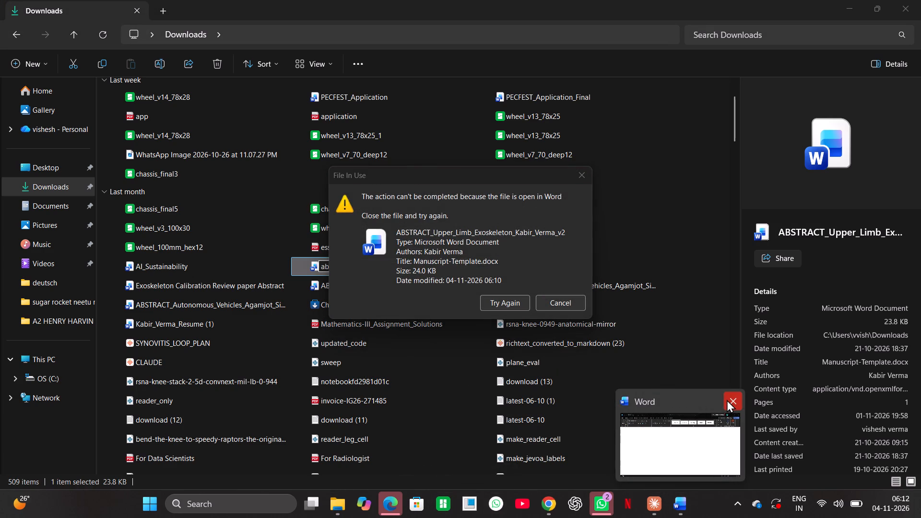
{"action": "left_click", "coordinate": [497, 295]}
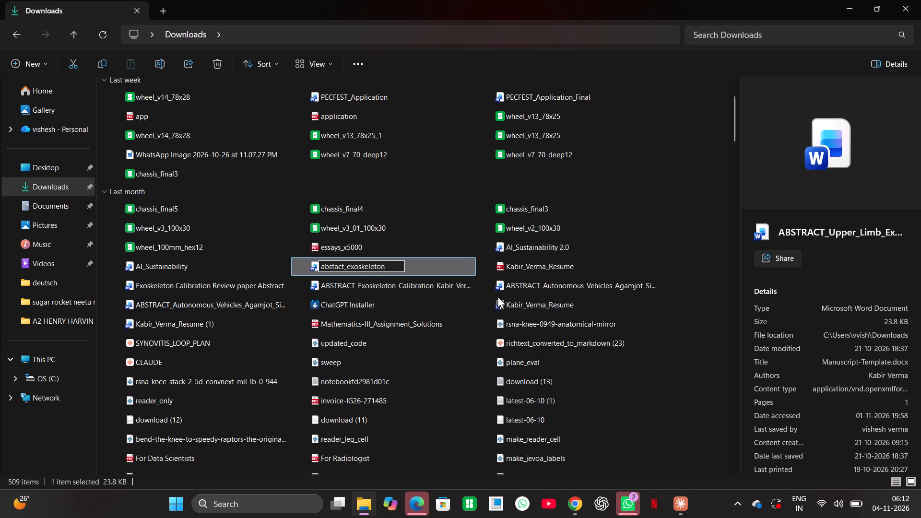
{"action": "left_click", "coordinate": [485, 302]}
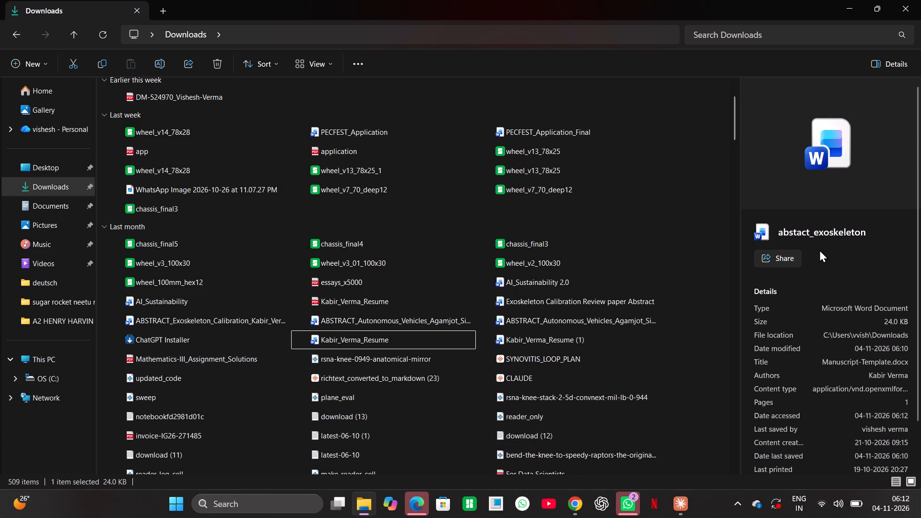
Switch to the submission form in Chrome and upload abstact_exoskeleton from Downloads as the abstract file.
{"action": "left_click", "coordinate": [575, 497]}
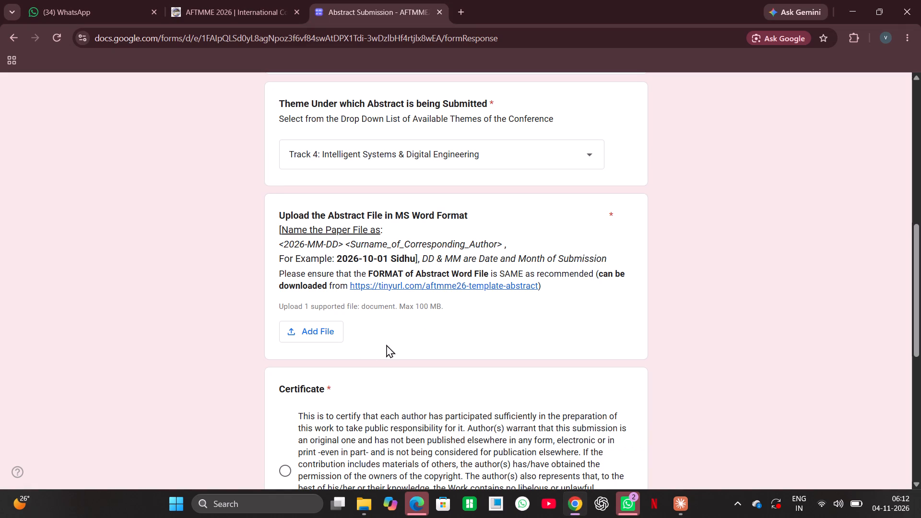
{"action": "left_click", "coordinate": [336, 333]}
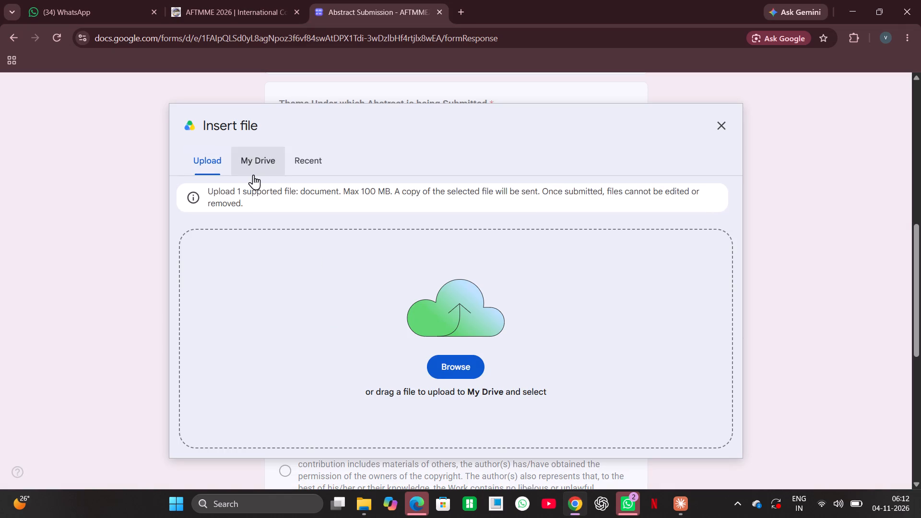
{"action": "left_click", "coordinate": [463, 367]}
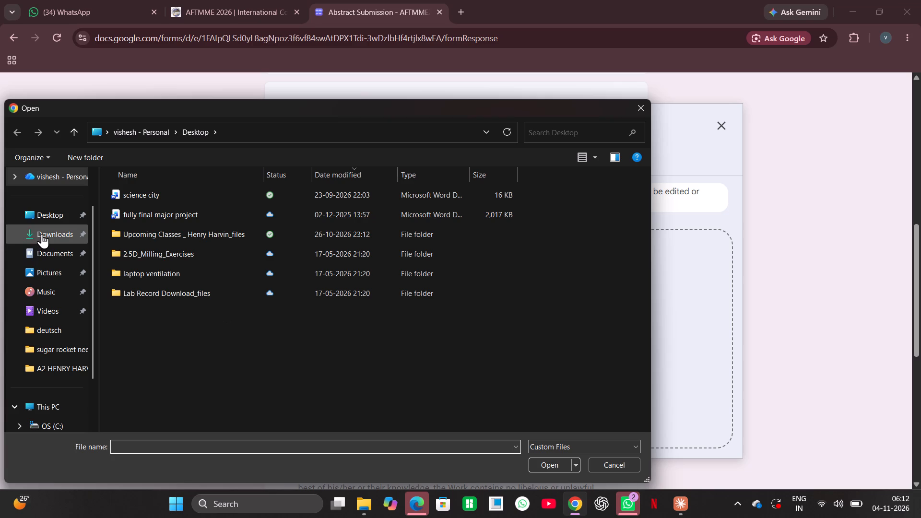
{"action": "left_click", "coordinate": [42, 234]}
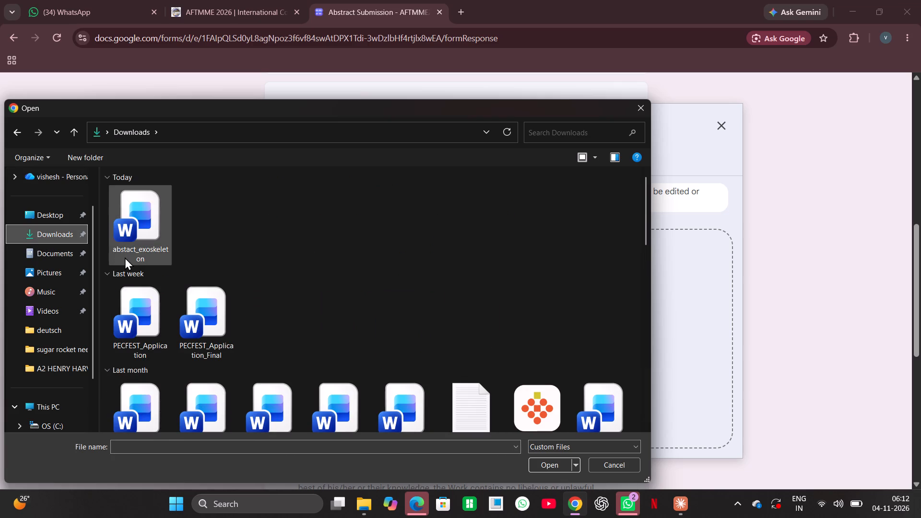
{"action": "left_click", "coordinate": [125, 257]}
{"action": "key", "text": "Return"}
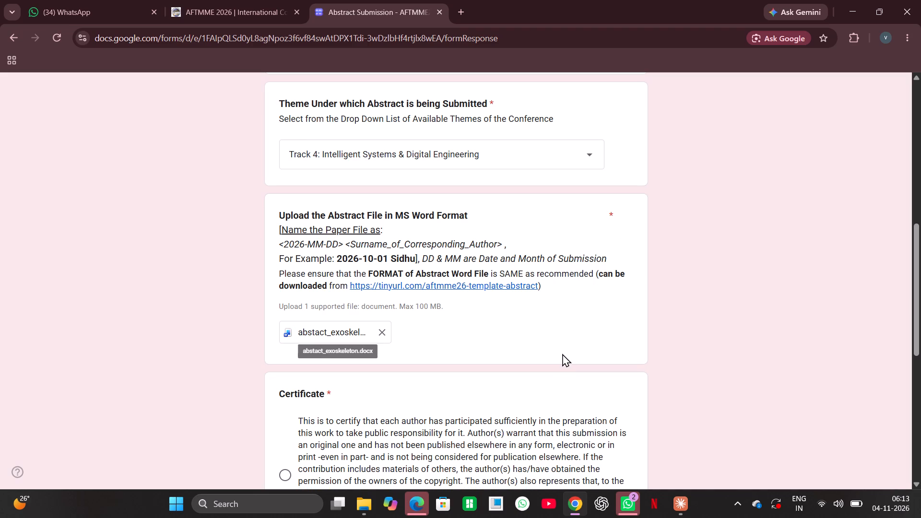
Accept the Certificate declaration and submit the abstract form.
{"action": "scroll", "coordinate": [497, 354], "scroll_direction": "down", "scroll_amount": 3}
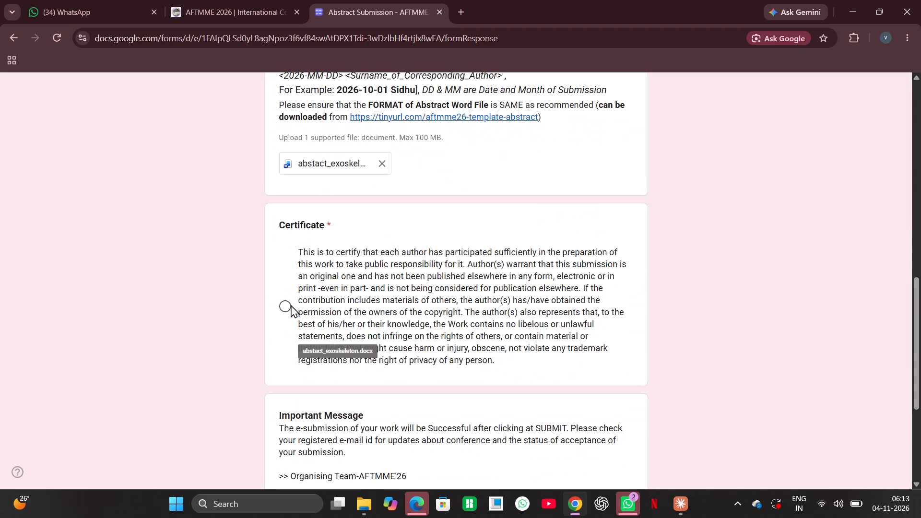
{"action": "left_click", "coordinate": [291, 305]}
{"action": "scroll", "coordinate": [438, 323], "scroll_direction": "down", "scroll_amount": 3}
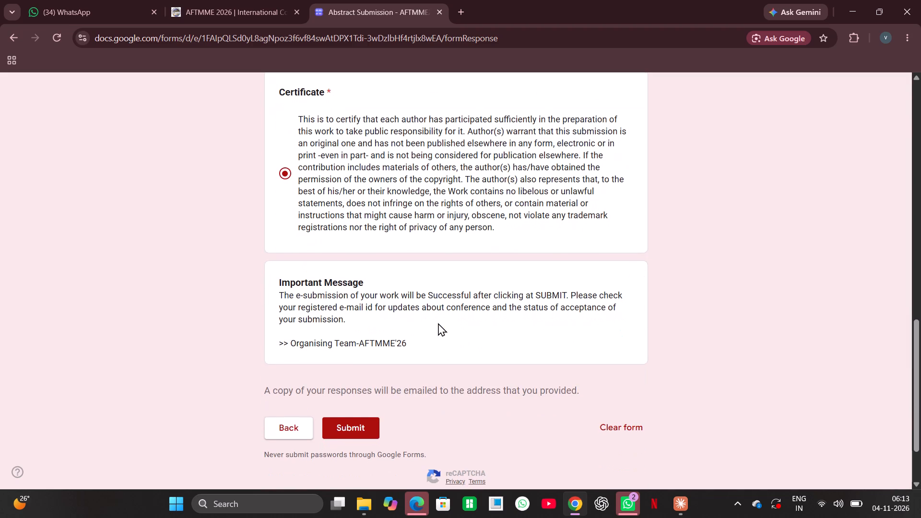
{"action": "left_click", "coordinate": [360, 426]}
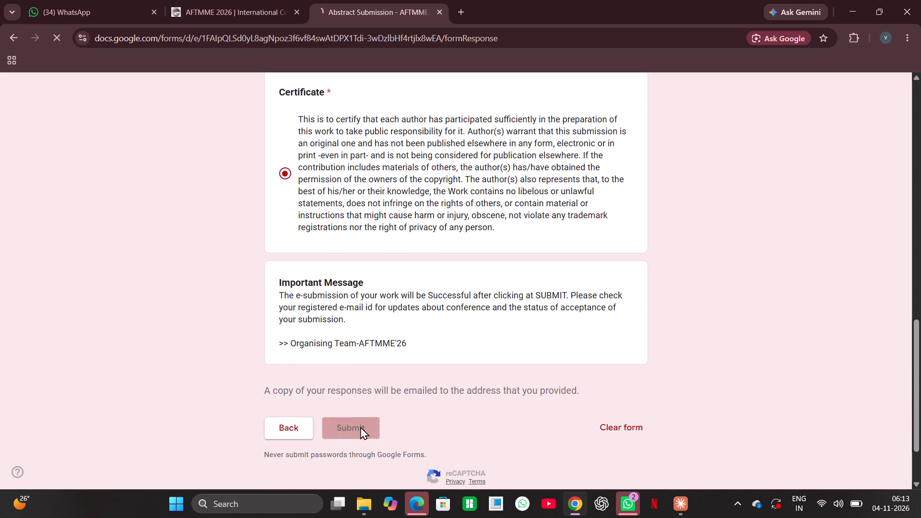